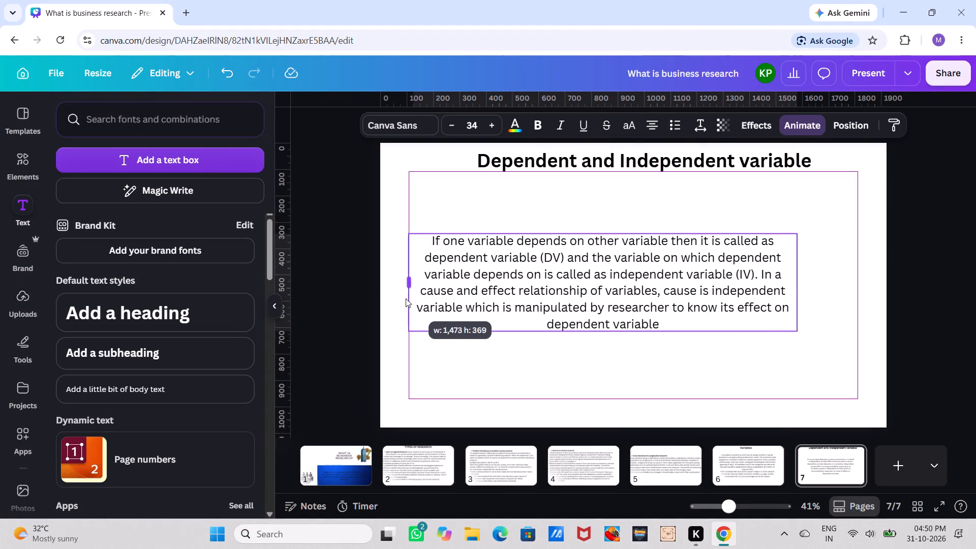
{"action": "left_click_drag", "start_coordinate": [406, 298], "coordinate": [388, 299]}
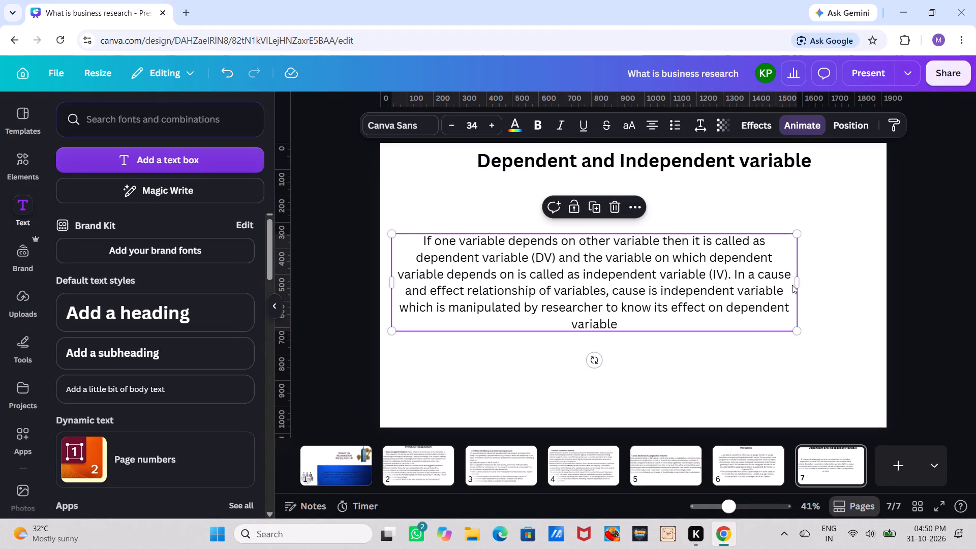
{"action": "double_click", "coordinate": [797, 282]}
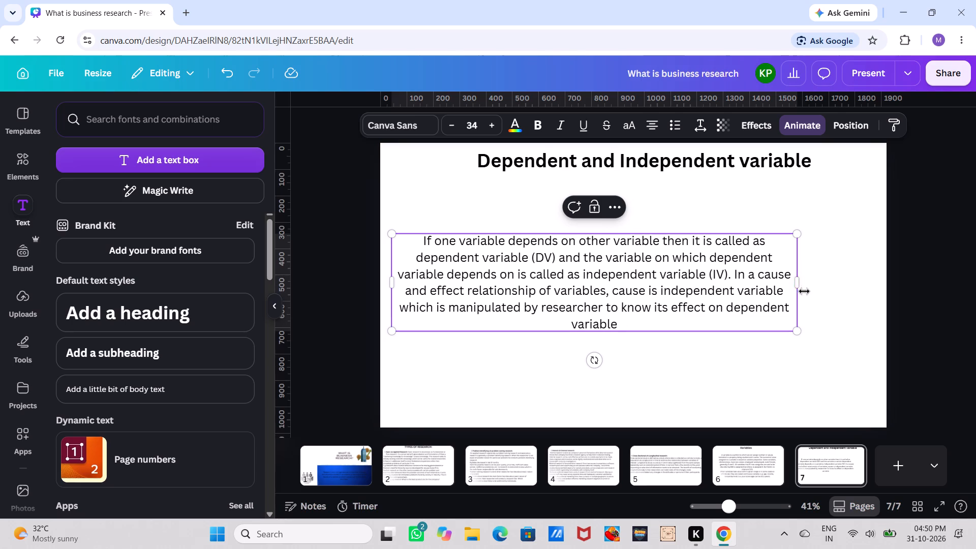
{"action": "left_click", "coordinate": [798, 284]}
{"action": "left_click_drag", "start_coordinate": [798, 284], "coordinate": [828, 285]}
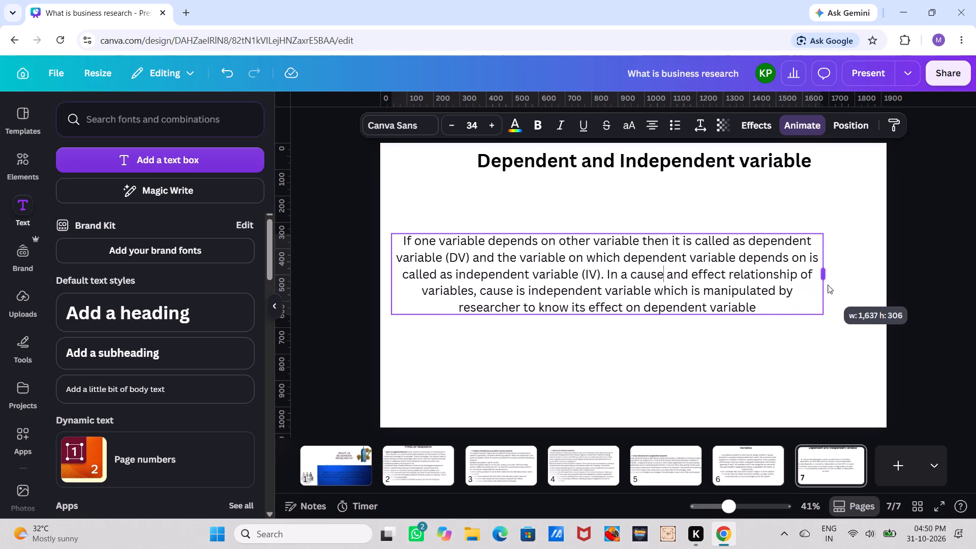
{"action": "left_click_drag", "start_coordinate": [828, 285], "coordinate": [876, 288]}
{"action": "left_click", "coordinate": [909, 278]}
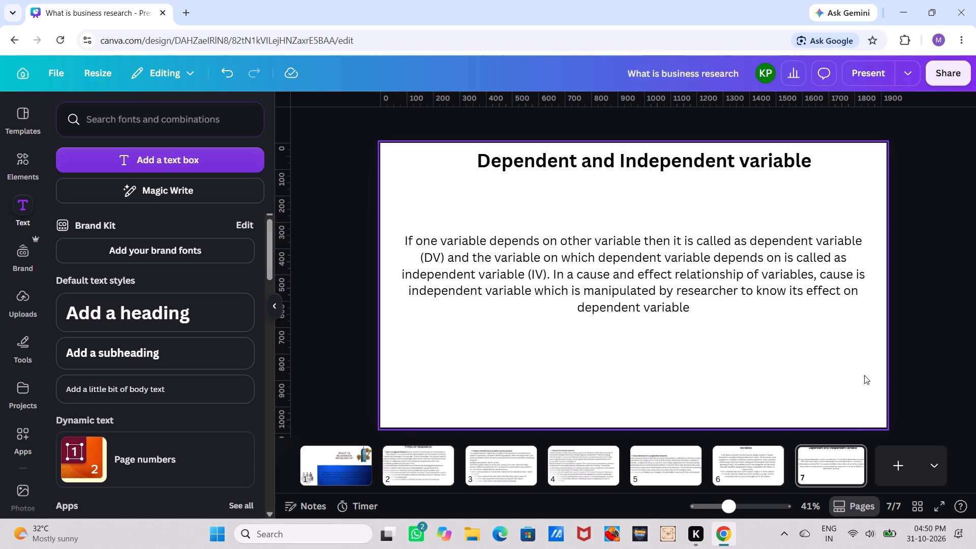
Add a blank page 8 at the end of the presentation.
{"action": "left_click", "coordinate": [888, 454]}
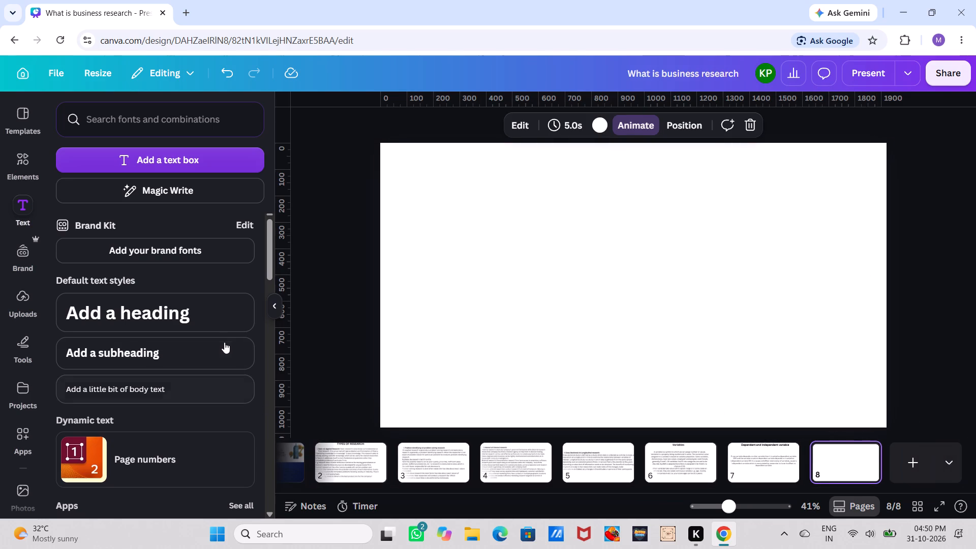
On page 7, move the "Dependent and Independent variable" heading to the slide's upper left and shrink it to about size 47.3.
{"action": "left_click", "coordinate": [755, 480]}
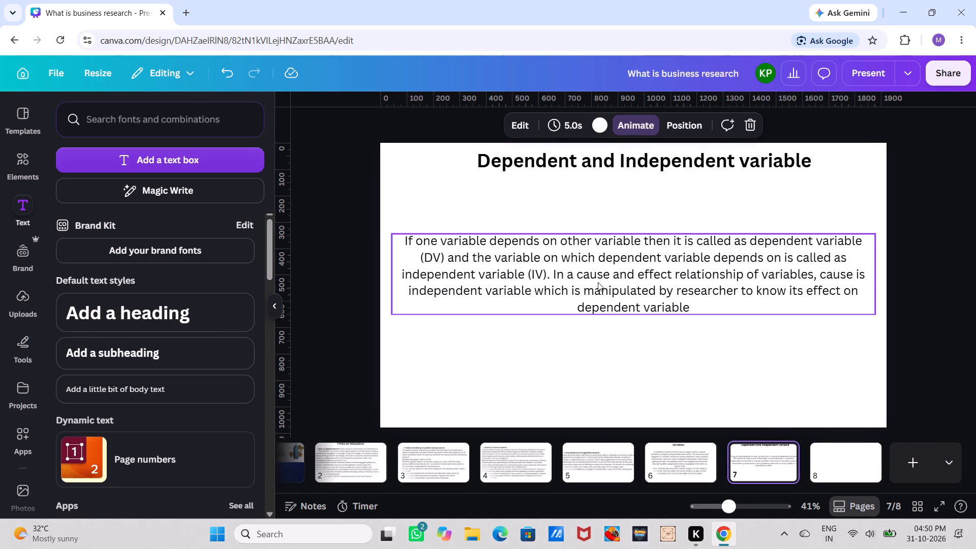
{"action": "left_click_drag", "start_coordinate": [591, 161], "coordinate": [521, 218]}
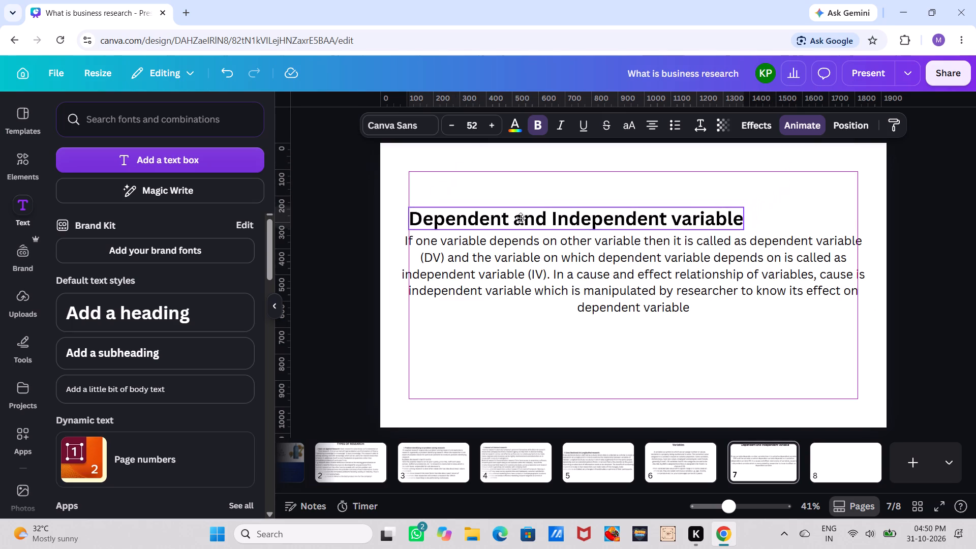
{"action": "left_click_drag", "start_coordinate": [521, 218], "coordinate": [508, 171]}
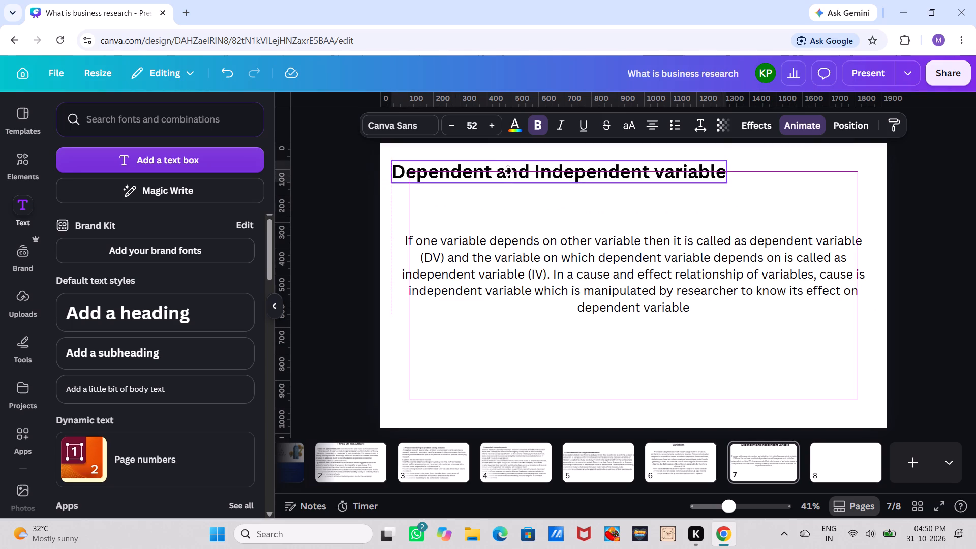
{"action": "left_click_drag", "start_coordinate": [508, 171], "coordinate": [509, 171]}
{"action": "left_click_drag", "start_coordinate": [727, 181], "coordinate": [707, 175]}
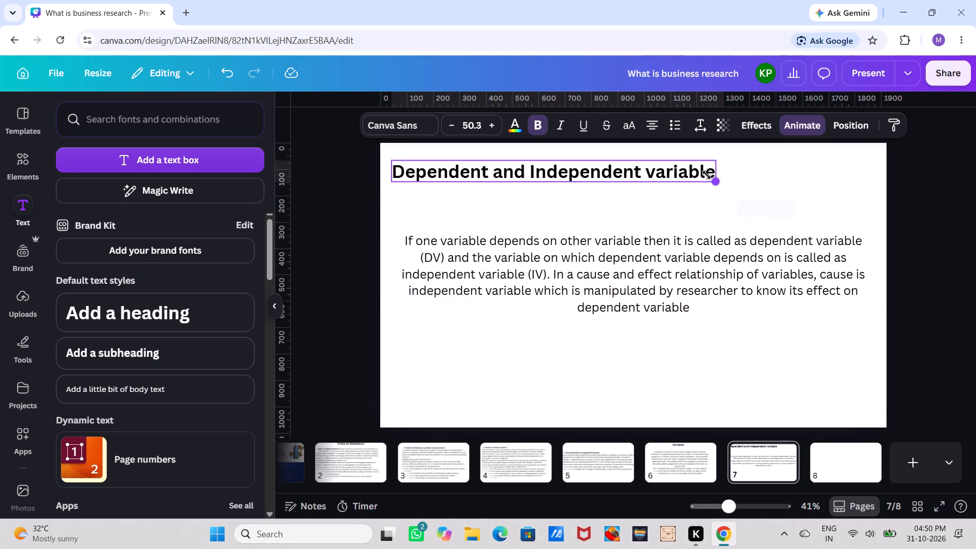
{"action": "left_click_drag", "start_coordinate": [707, 175], "coordinate": [697, 172]}
Move the definition paragraph up so it sits directly beneath the "Dependent and Independent variable" heading.
{"action": "left_click", "coordinate": [517, 254]}
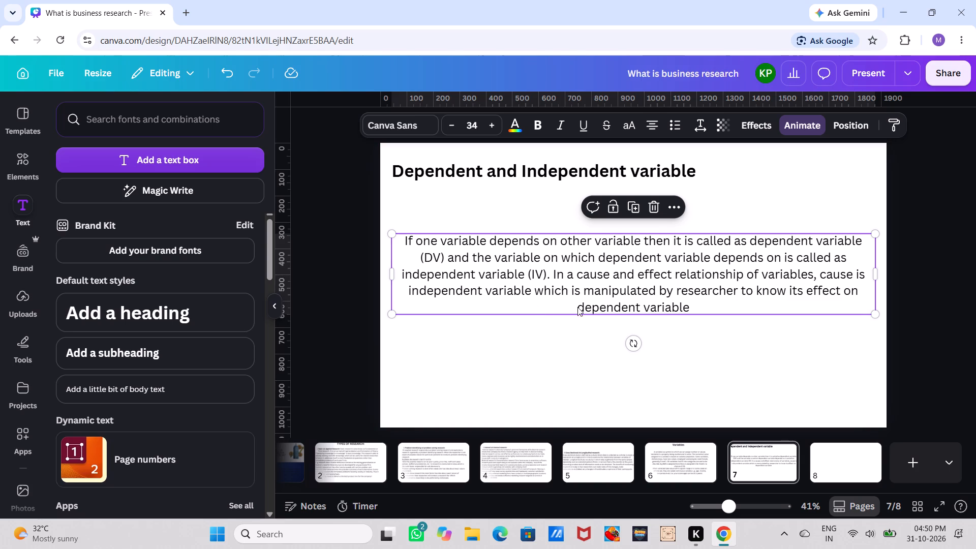
{"action": "left_click_drag", "start_coordinate": [578, 306], "coordinate": [563, 258]}
{"action": "left_click", "coordinate": [360, 317]}
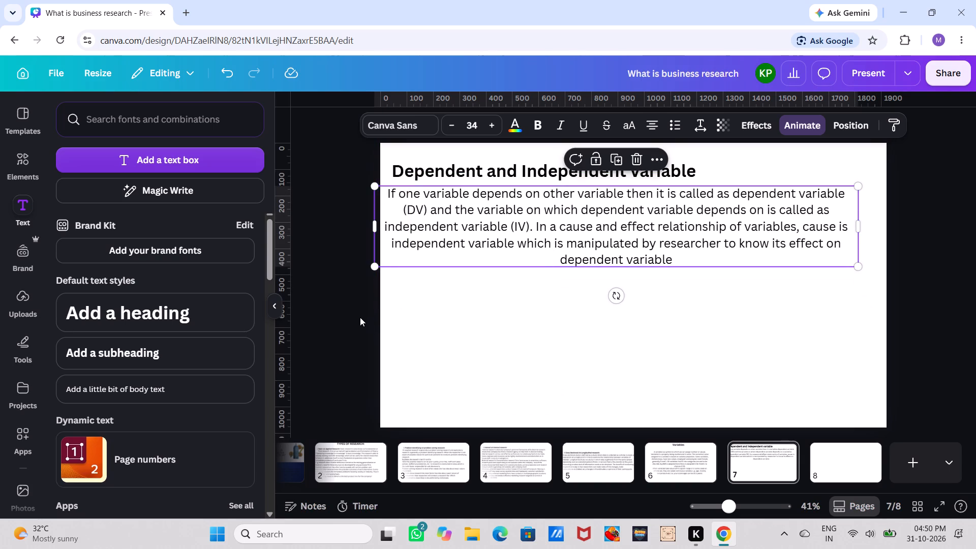
Add a subheading to page 7 reading "Moderating variables".
{"action": "left_click", "coordinate": [198, 343]}
{"action": "key", "text": "Delete"}
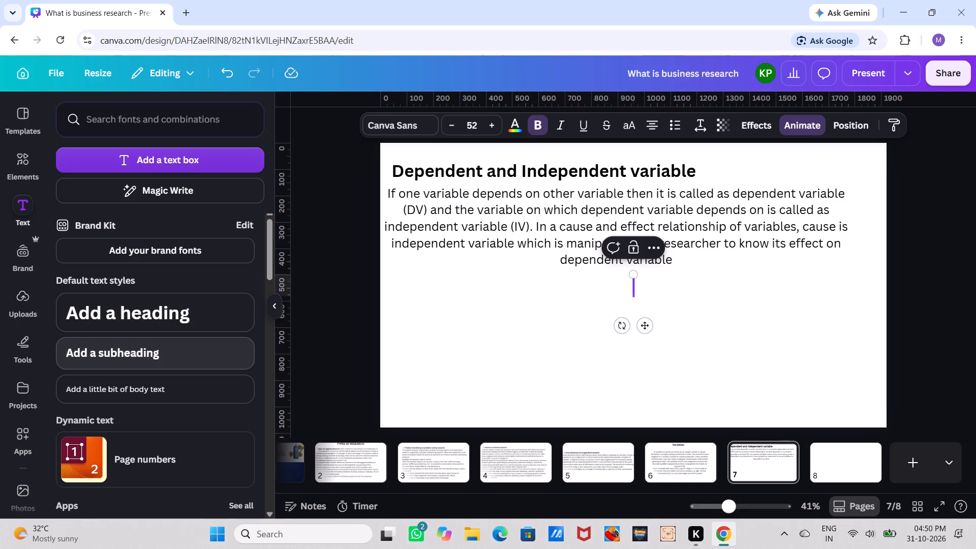
{"action": "type", "text": "Moderating"}
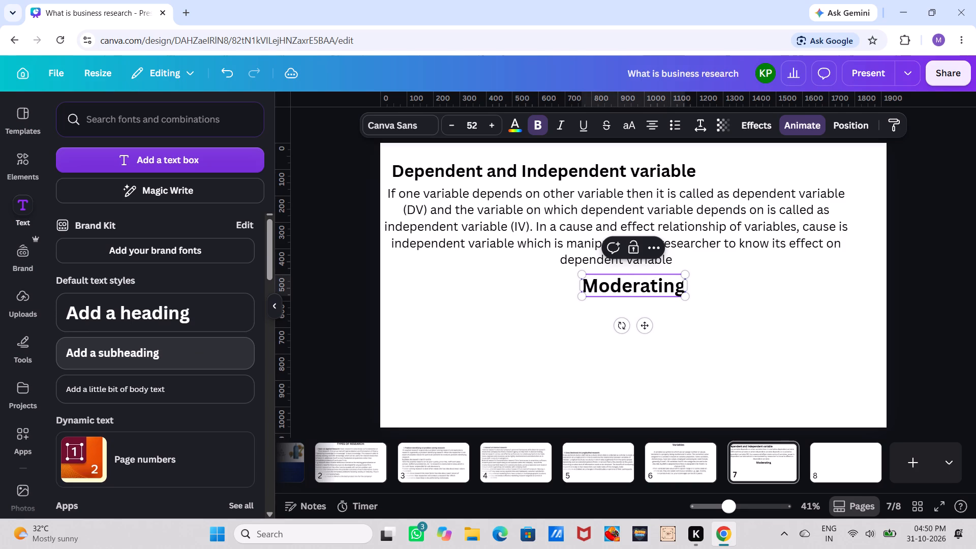
{"action": "key", "text": "space"}
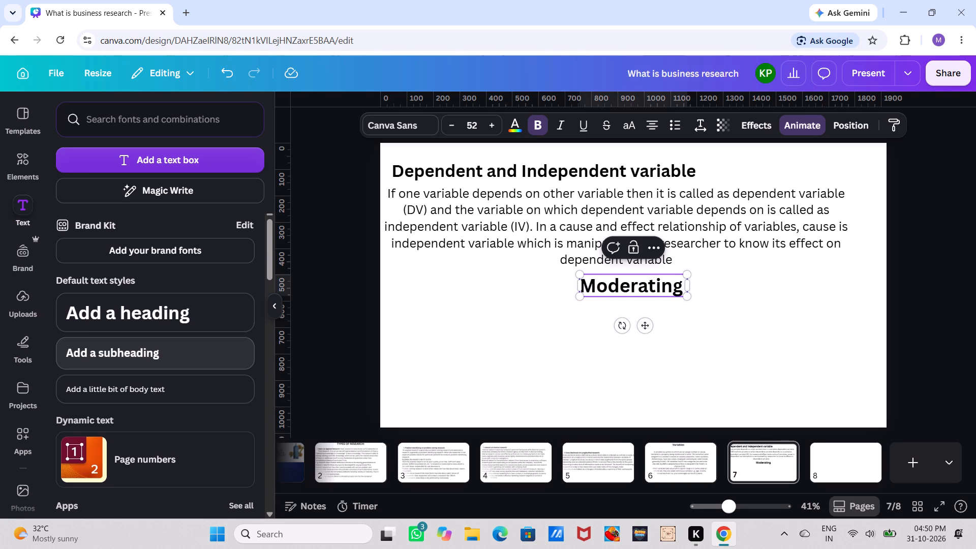
{"action": "key", "text": "v"}
{"action": "type", "text": "ar"}
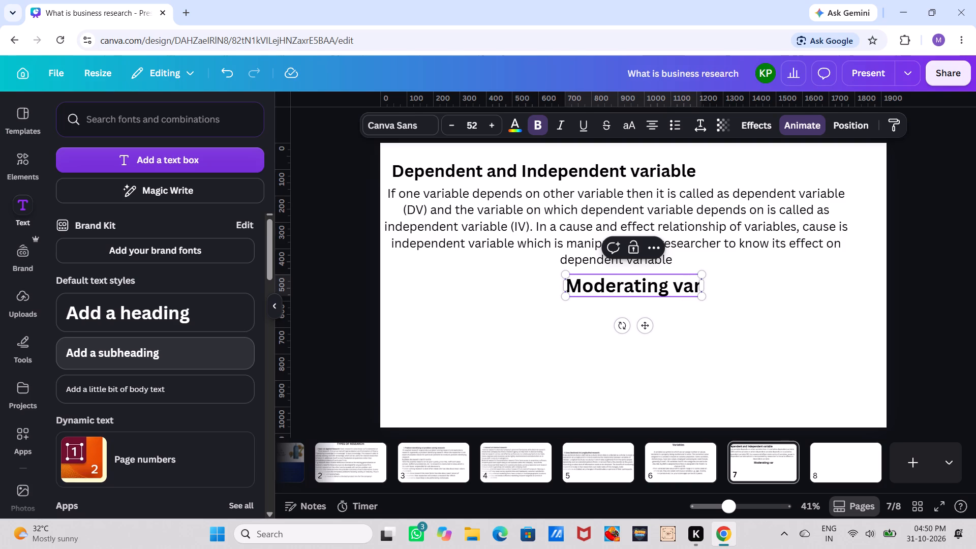
{"action": "key", "text": "i"}
{"action": "type", "text": "ables"}
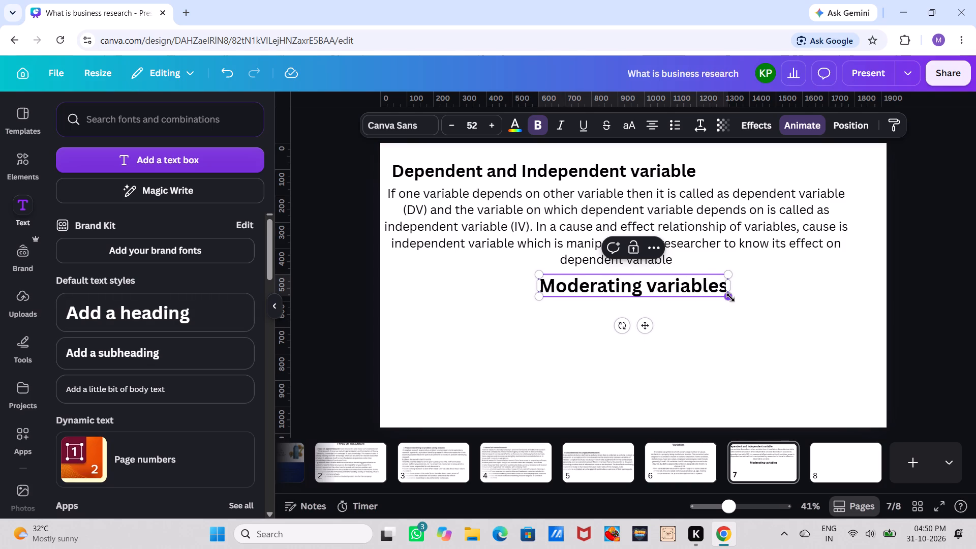
Shrink the "Moderating variables" subheading to about size 44.4 and move it to the slide's left side, just below the paragraph.
{"action": "left_click_drag", "start_coordinate": [730, 297], "coordinate": [704, 281]}
{"action": "left_click_drag", "start_coordinate": [645, 277], "coordinate": [530, 272]}
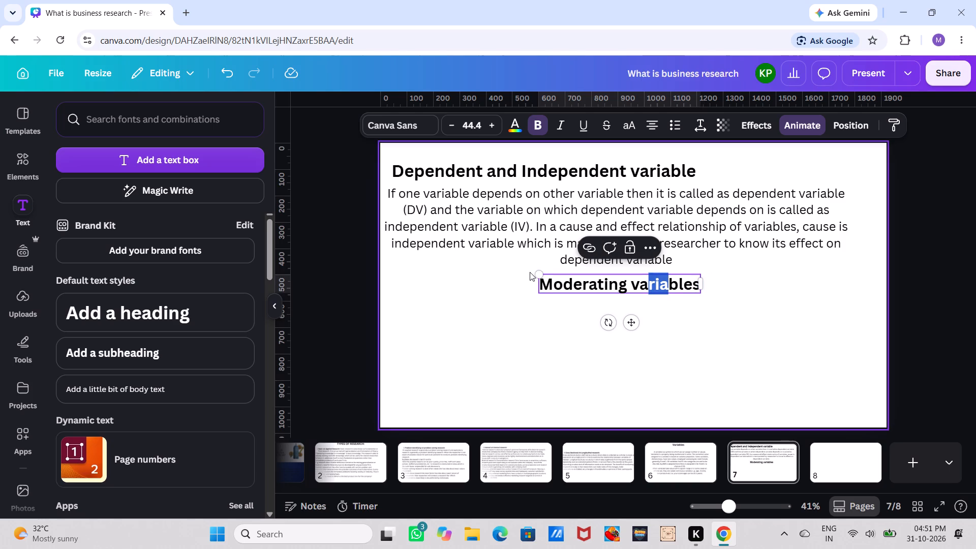
{"action": "left_click", "coordinate": [601, 297]}
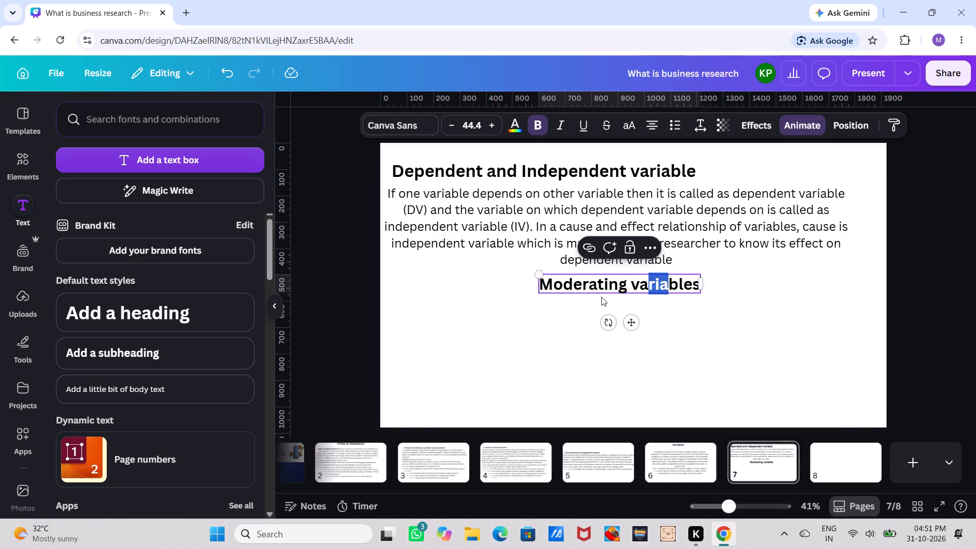
{"action": "left_click_drag", "start_coordinate": [629, 281], "coordinate": [583, 283]}
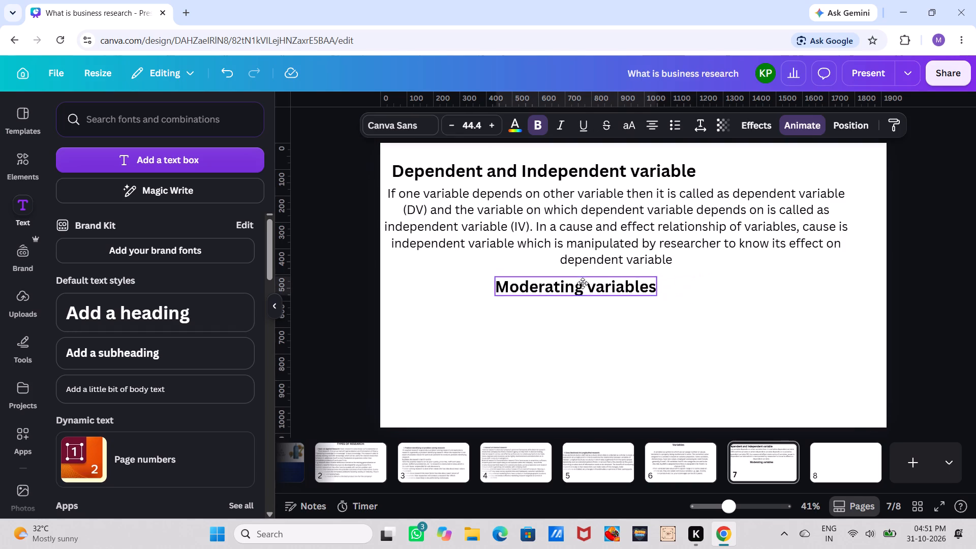
{"action": "left_click_drag", "start_coordinate": [583, 283], "coordinate": [482, 273]}
Widen the "Dependent and Independent variable" text box slightly, keeping it on one line, and reposition it just above the paragraph.
{"action": "left_click", "coordinate": [628, 174]}
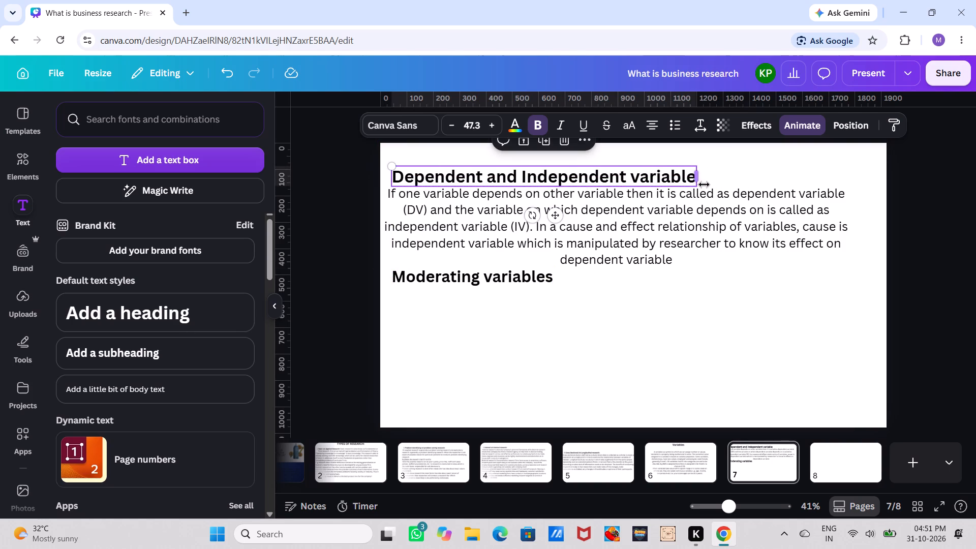
{"action": "left_click", "coordinate": [693, 187]}
{"action": "left_click", "coordinate": [690, 177]}
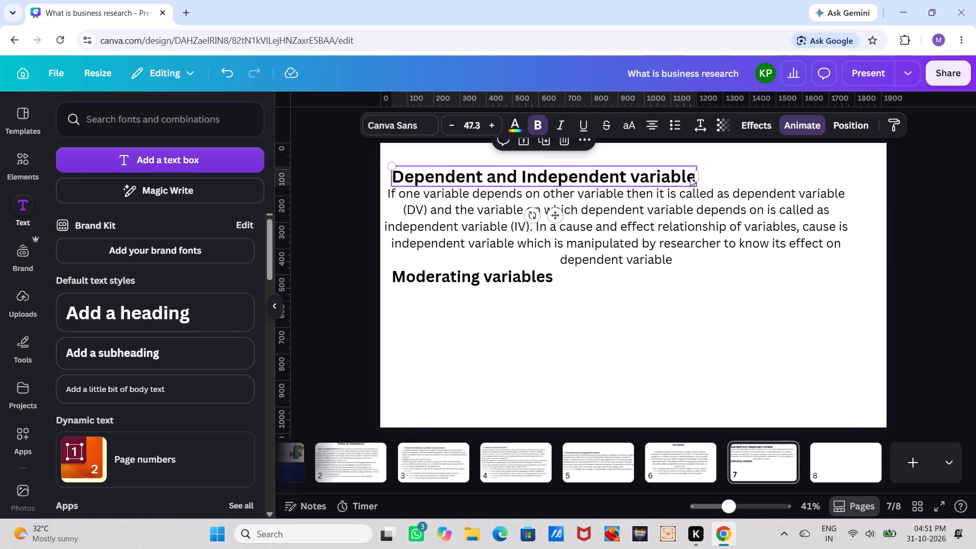
{"action": "left_click", "coordinate": [695, 182]}
{"action": "left_click_drag", "start_coordinate": [699, 180], "coordinate": [692, 182]}
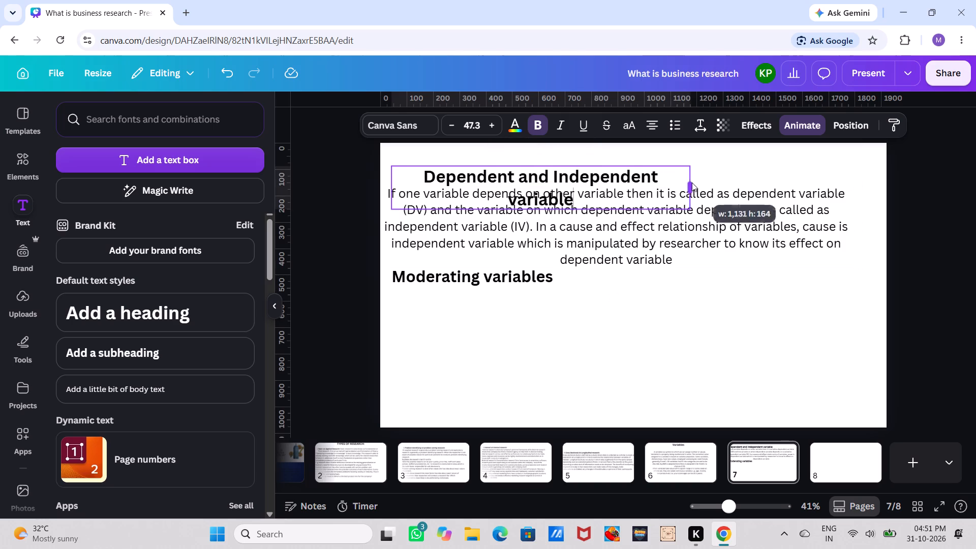
{"action": "left_click_drag", "start_coordinate": [692, 182], "coordinate": [725, 173]}
{"action": "left_click_drag", "start_coordinate": [667, 186], "coordinate": [664, 176]}
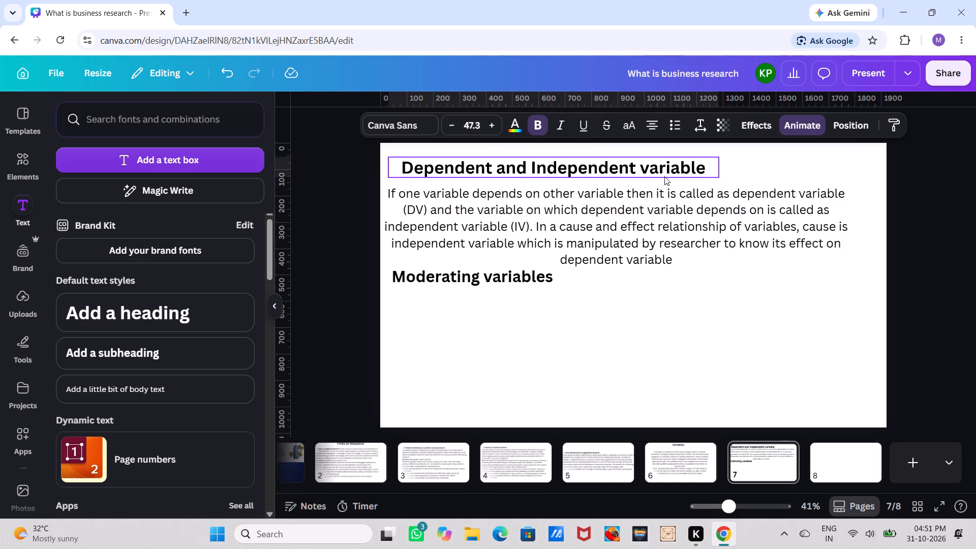
{"action": "left_click_drag", "start_coordinate": [664, 176], "coordinate": [648, 180]}
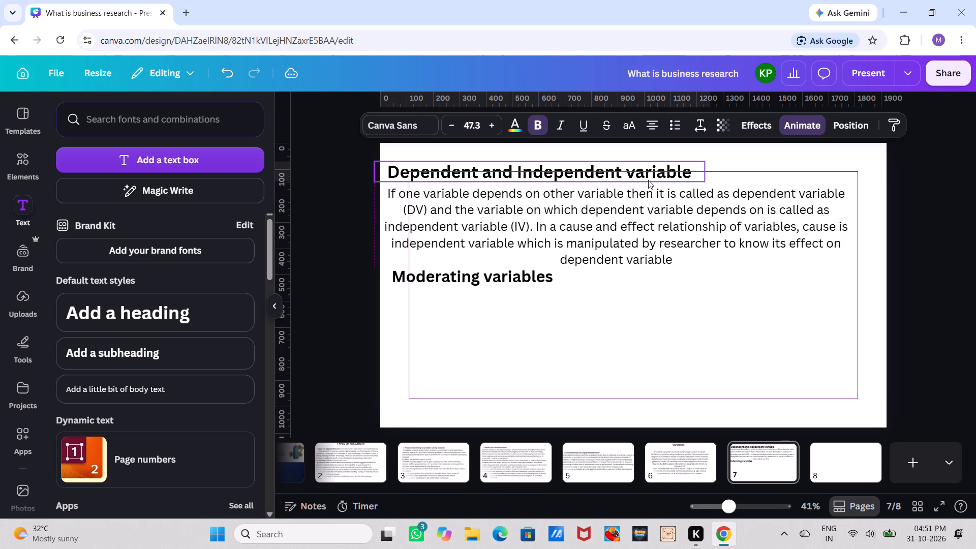
{"action": "left_click_drag", "start_coordinate": [648, 180], "coordinate": [666, 181]}
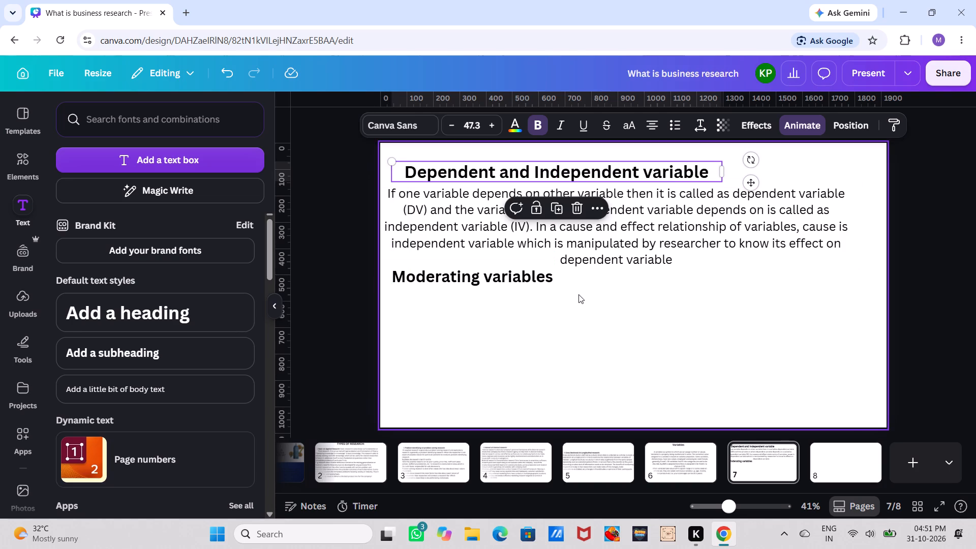
Shift the "Moderating variables" subheading slightly right so it lines up with the start of the top heading's text.
{"action": "left_click", "coordinate": [535, 281]}
{"action": "left_click_drag", "start_coordinate": [543, 276], "coordinate": [546, 276]}
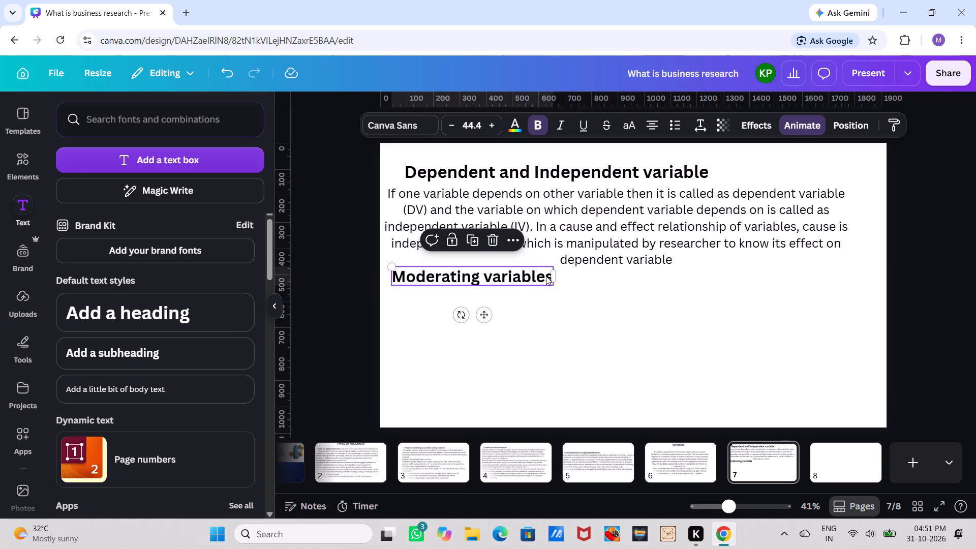
{"action": "left_click_drag", "start_coordinate": [546, 276], "coordinate": [556, 272]}
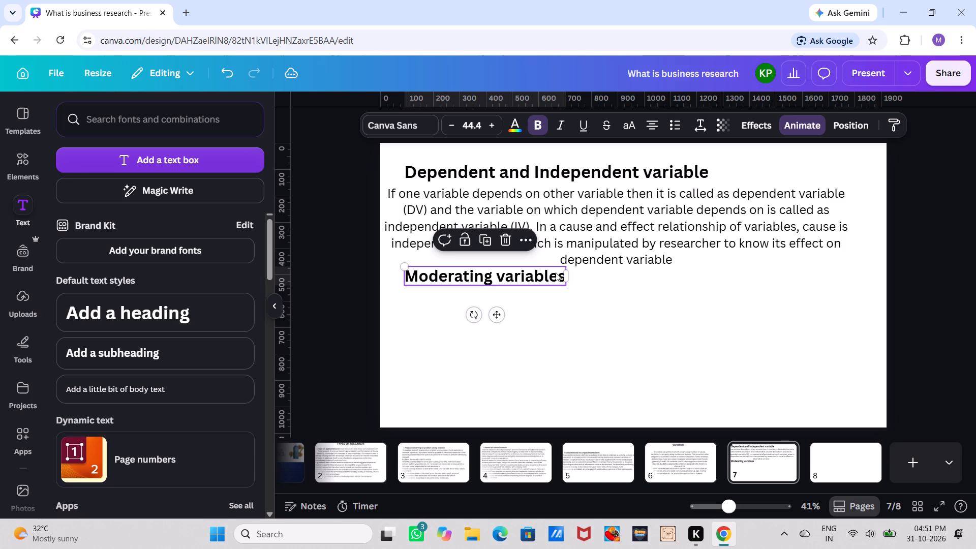
Add body text under the "Moderating variables" subheading reading "In each relationship there is at least one IV and DV.".
{"action": "left_click", "coordinate": [235, 396]}
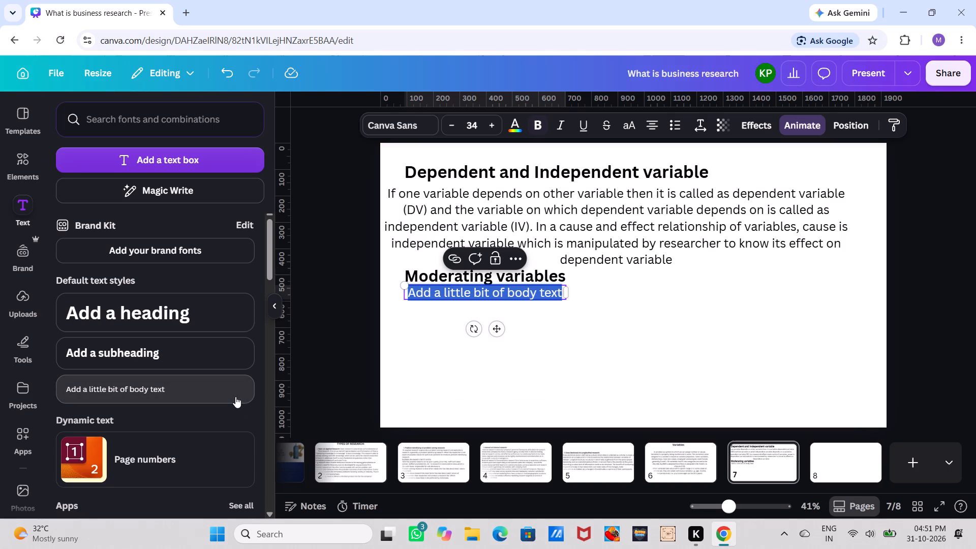
{"action": "key", "text": "Insert"}
{"action": "type", "text": "In eacj"}
{"action": "key", "text": "BackSpace"}
{"action": "key", "text": "g"}
{"action": "key", "text": "BackSpace"}
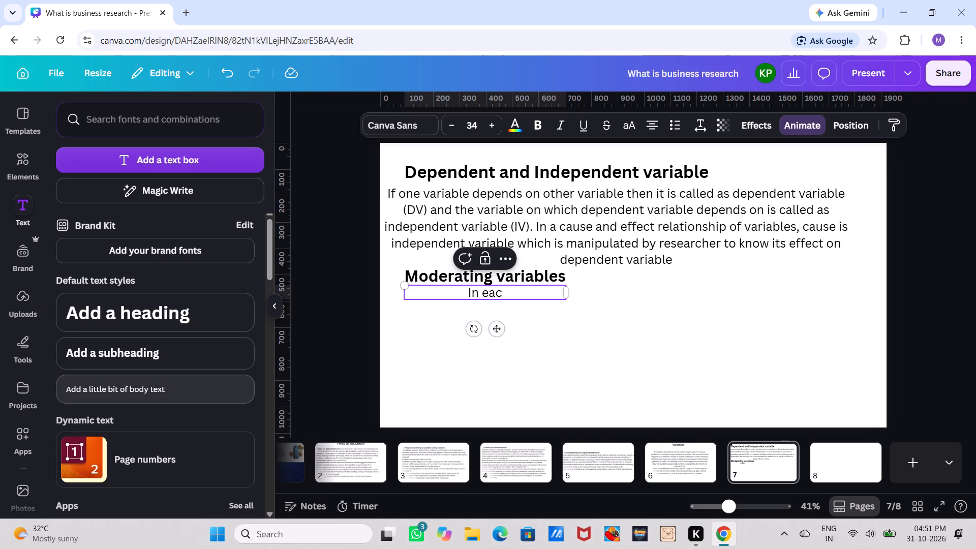
{"action": "type", "text": "h relationship"}
{"action": "key", "text": "space"}
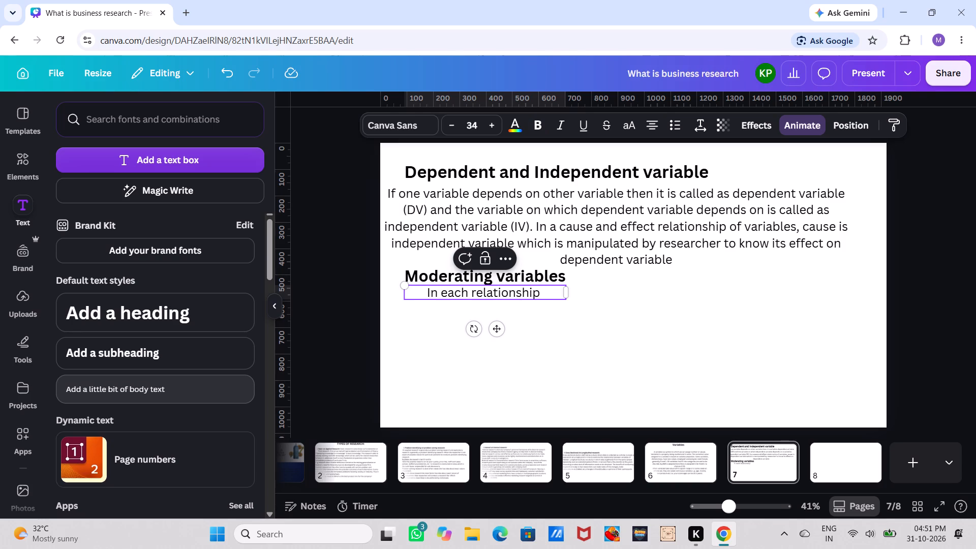
{"action": "type", "text": "there"}
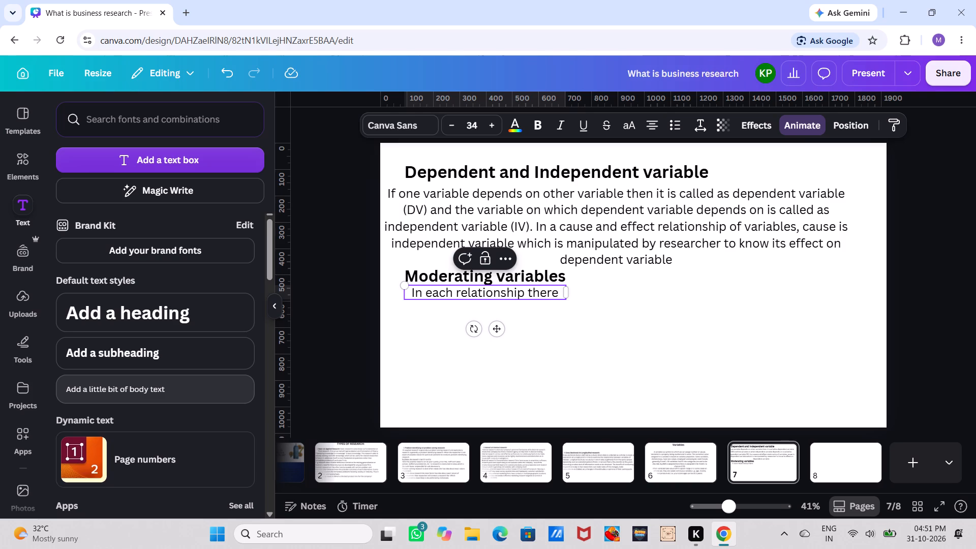
{"action": "key", "text": "space"}
{"action": "type", "text": "is at least one"}
{"action": "key", "text": "space"}
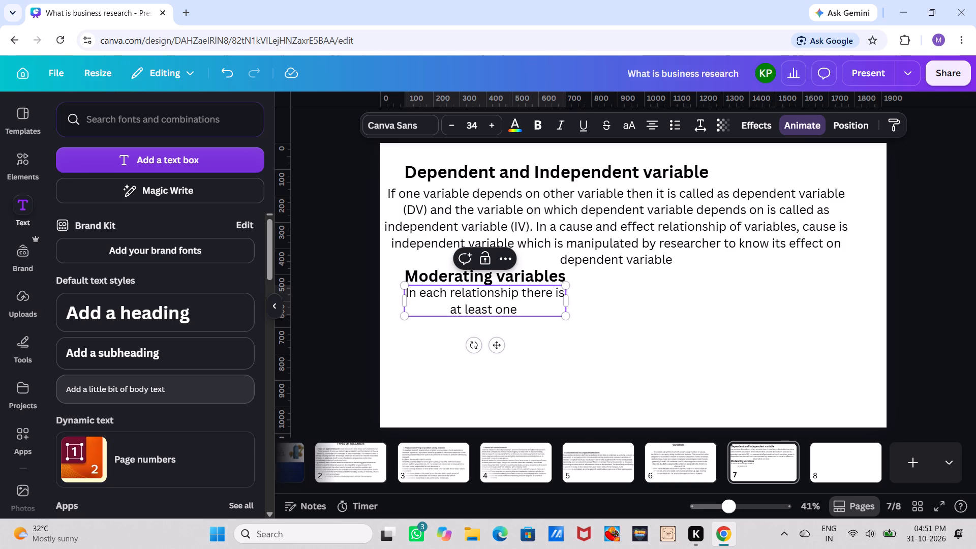
{"action": "type", "text": "IV"}
{"action": "key", "text": "space"}
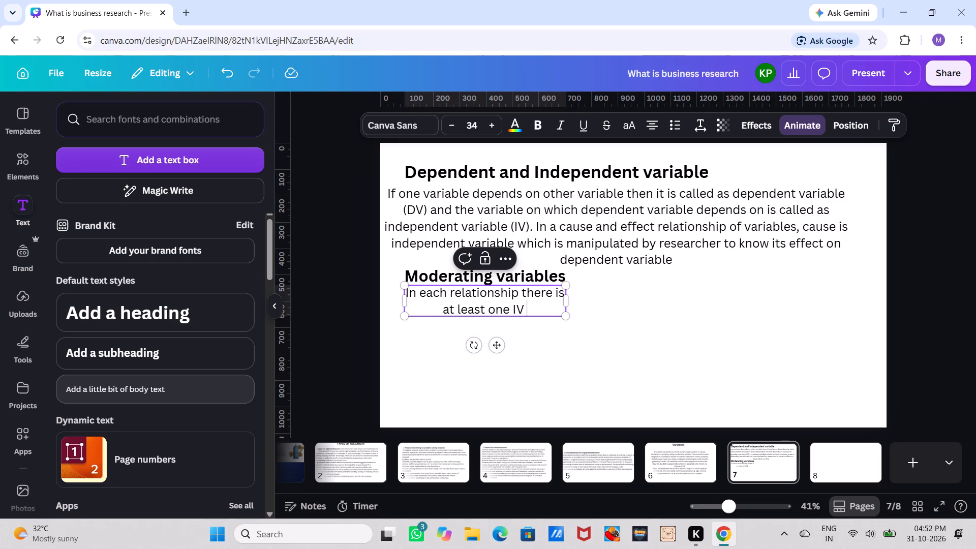
{"action": "type", "text": "and"}
{"action": "key", "text": "space"}
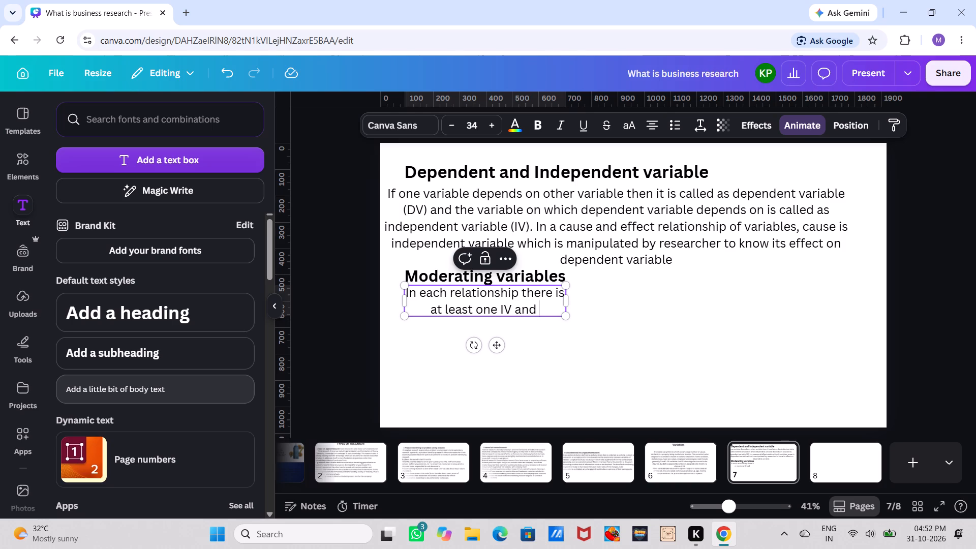
{"action": "key", "text": "shift+d"}
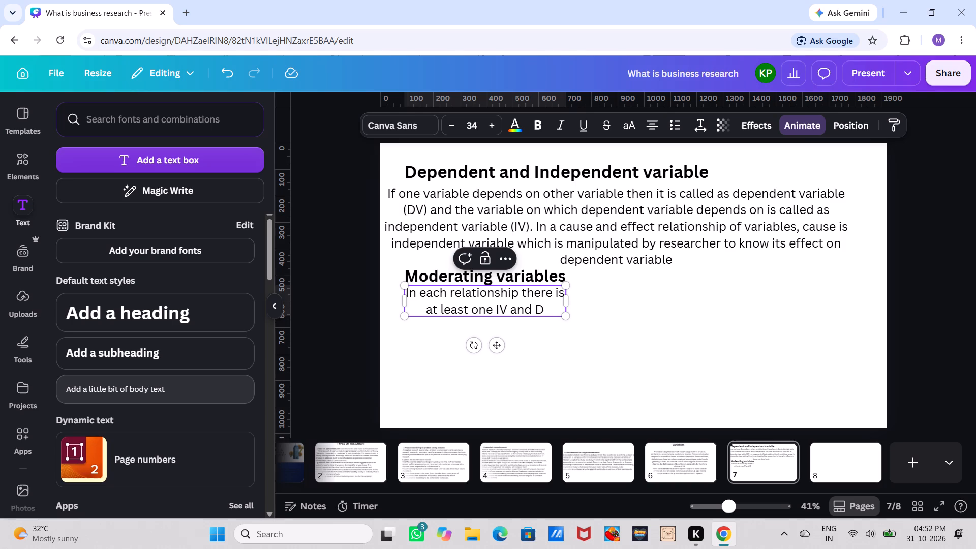
{"action": "key", "text": "shift+v"}
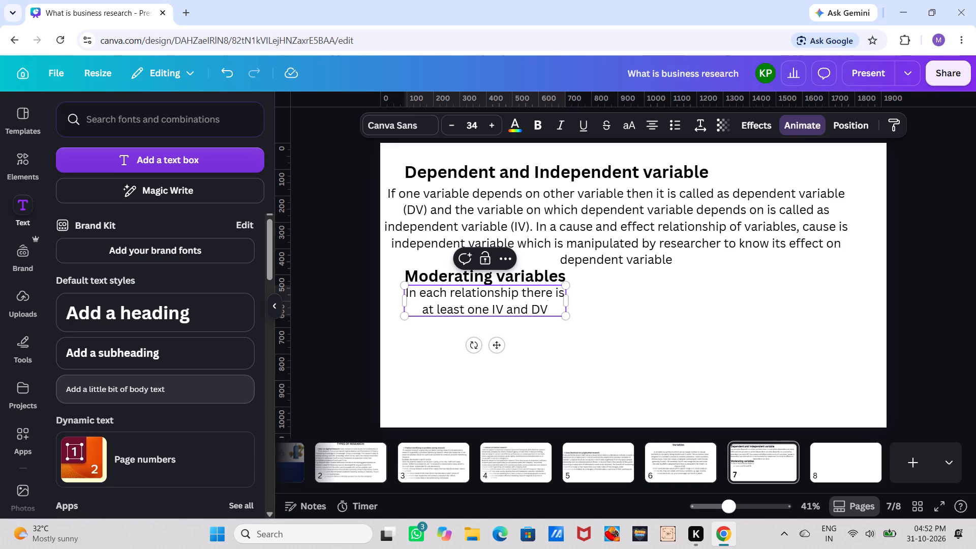
{"action": "type", "text": "."}
{"action": "key", "text": "space"}
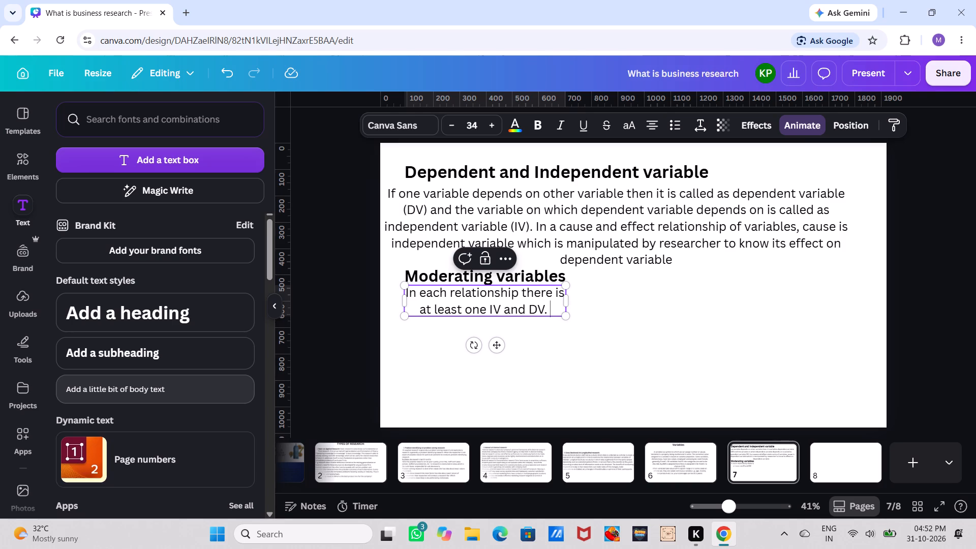
Continue the moderating variables paragraph with "But in practice it is not possible to find such one-on-one relationship.".
{"action": "type", "text": "But"}
{"action": "key", "text": "space"}
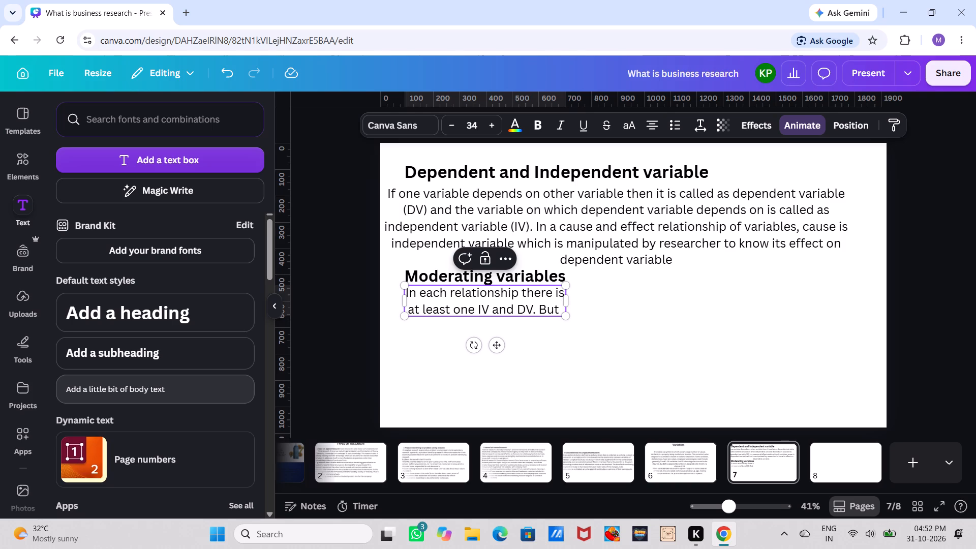
{"action": "type", "text": "in practice it is not"}
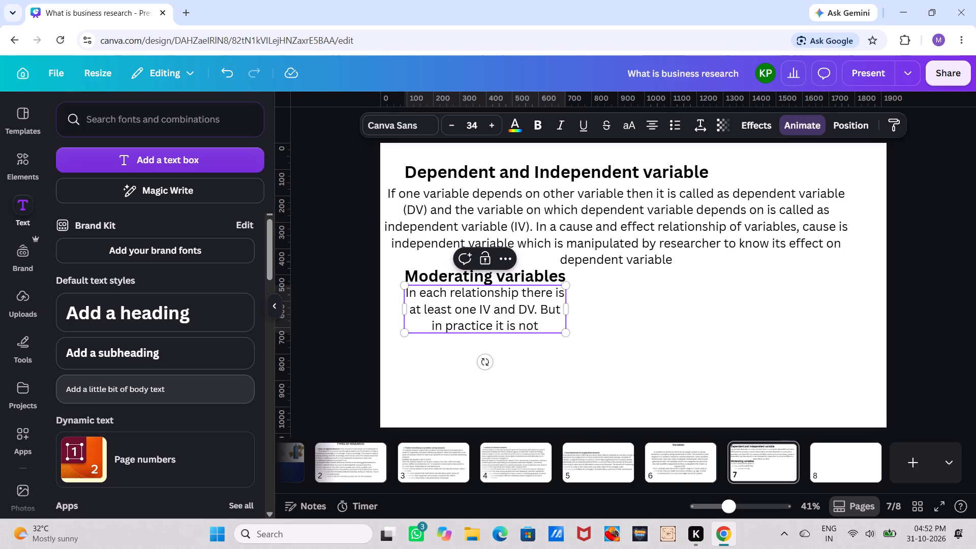
{"action": "key", "text": "space"}
{"action": "type", "text": "possibk"}
{"action": "key", "text": "BackSpace"}
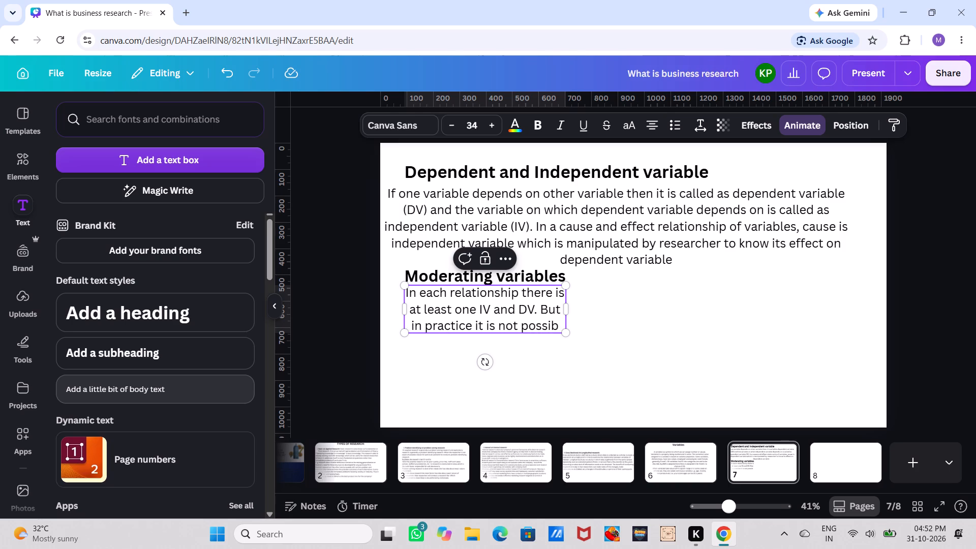
{"action": "type", "text": "le"}
{"action": "key", "text": "space"}
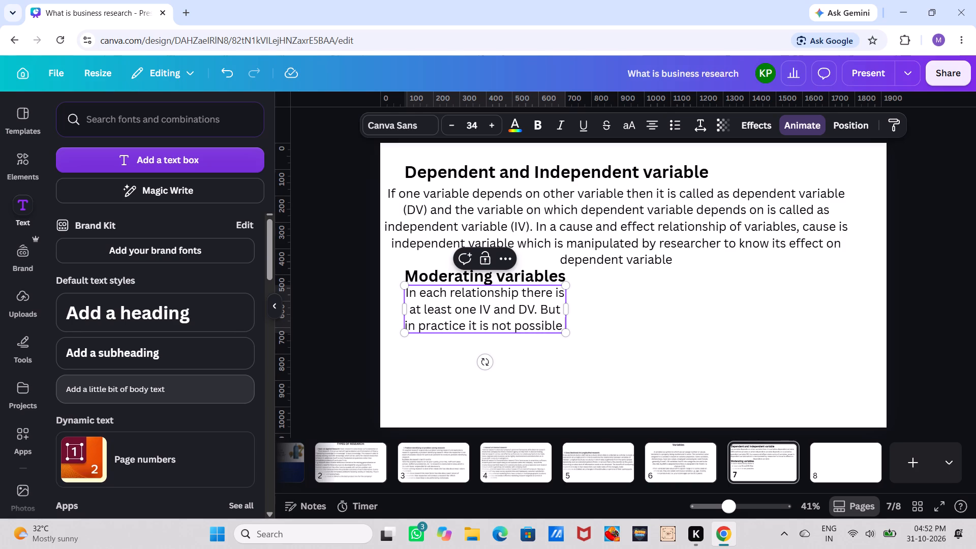
{"action": "type", "text": "to f"}
{"action": "key", "text": "i"}
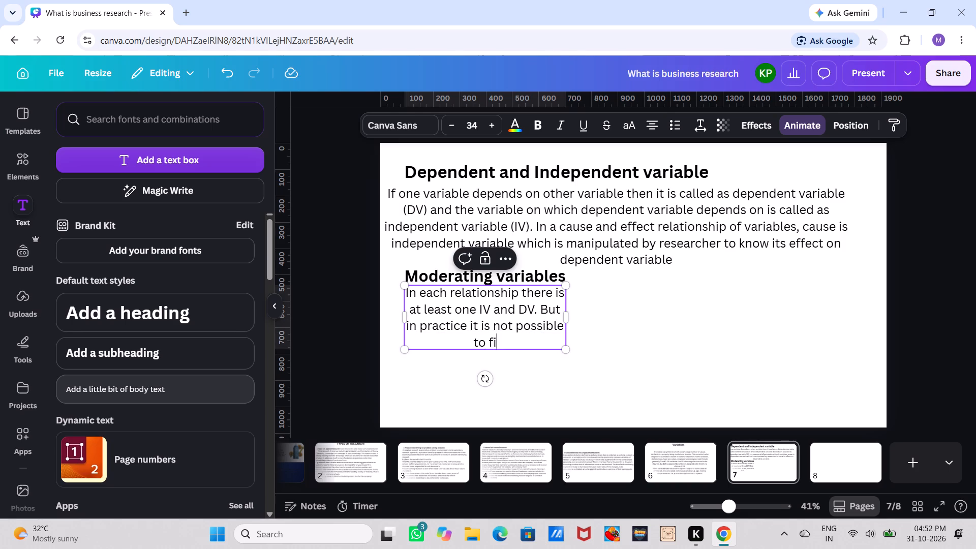
{"action": "type", "text": "nd such"}
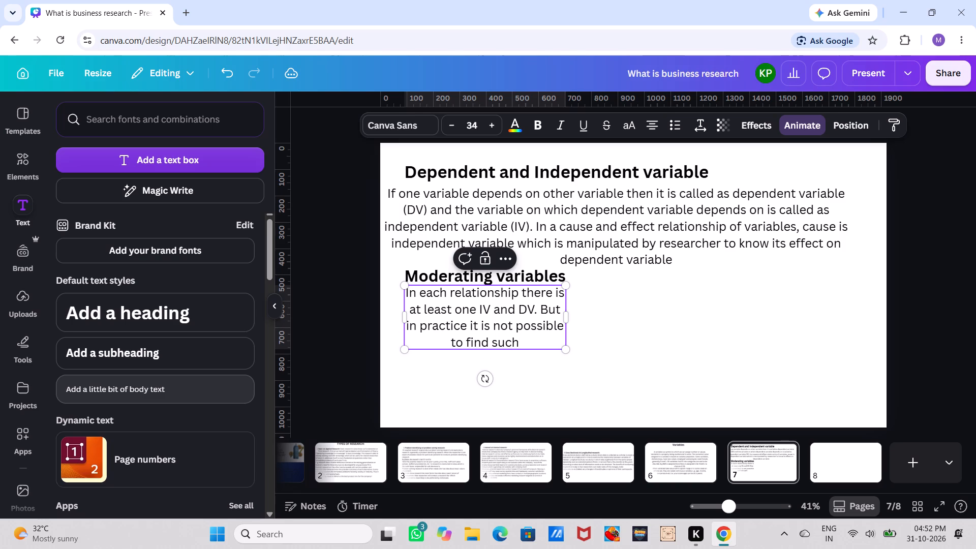
{"action": "key", "text": "space"}
{"action": "type", "text": "one0"}
{"action": "key", "text": "BackSpace"}
{"action": "type", "text": "-on-one"}
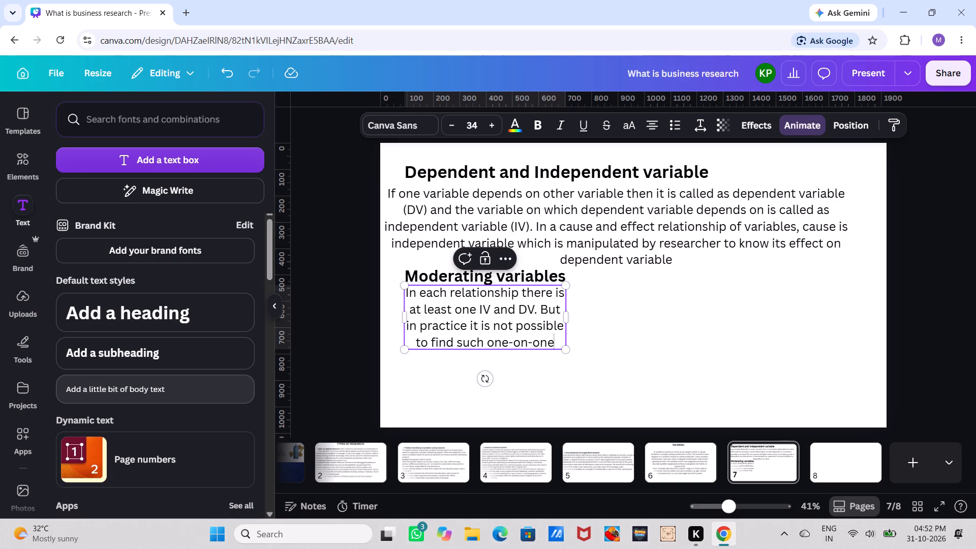
{"action": "key", "text": "space"}
{"action": "type", "text": "relationship"}
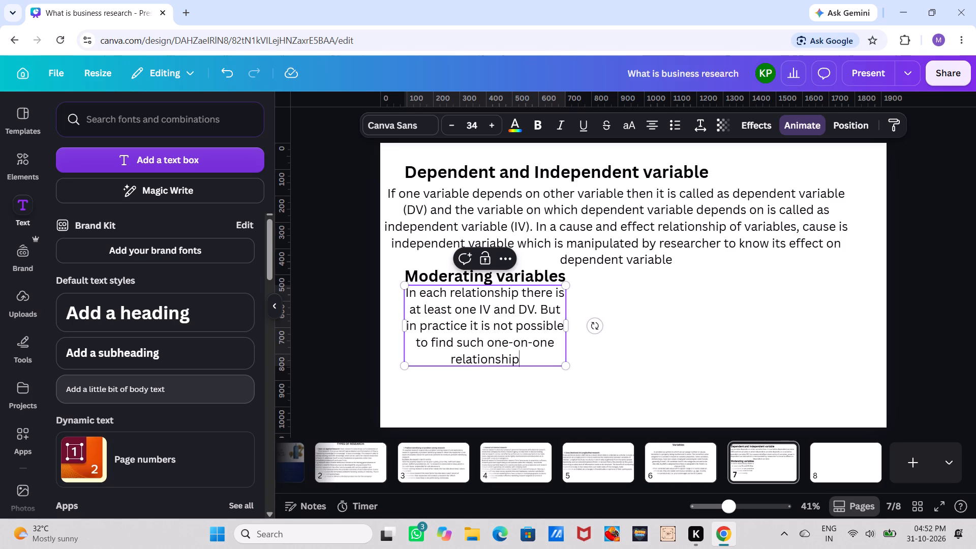
{"action": "key", "text": "comma"}
{"action": "key", "text": "BackSpace"}
{"action": "type", "text": "."}
{"action": "key", "text": "space"}
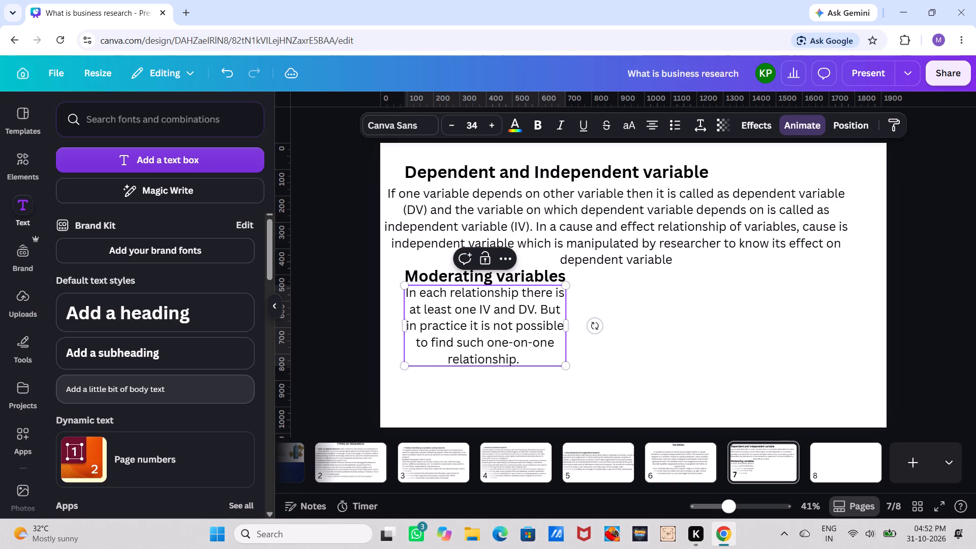
Continue the moderating variables paragraph with "Other variable are also considered in study which is 2nd independent variables".
{"action": "type", "text": "Other variablr"}
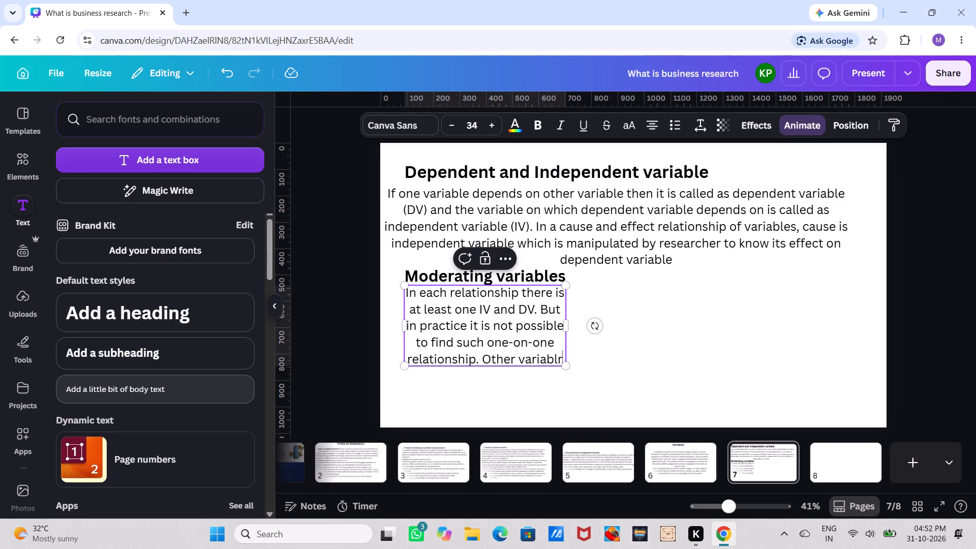
{"action": "key", "text": "BackSpace"}
{"action": "type", "text": "e arev"}
{"action": "key", "text": "BackSpace"}
{"action": "key", "text": "space"}
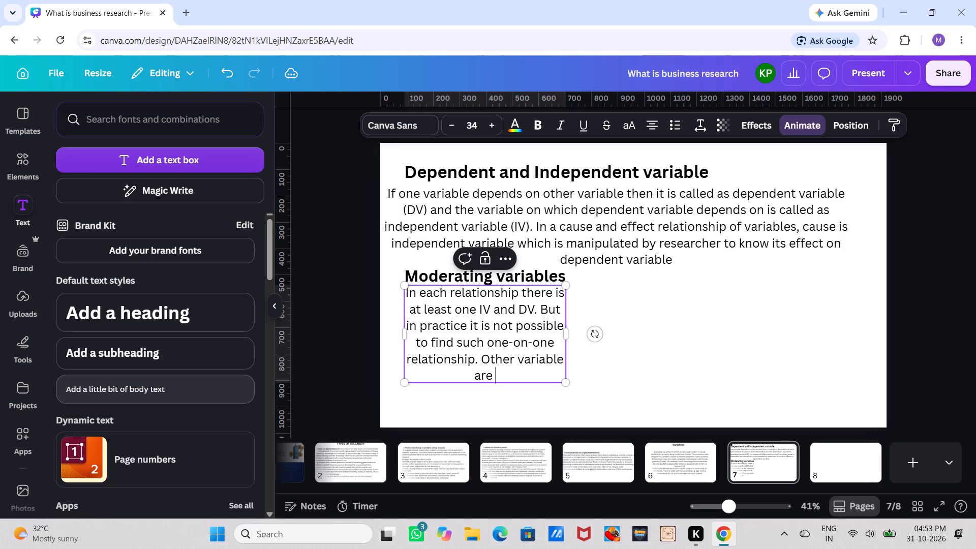
{"action": "type", "text": "also"}
{"action": "key", "text": "space"}
{"action": "type", "text": "considered"}
{"action": "key", "text": "space"}
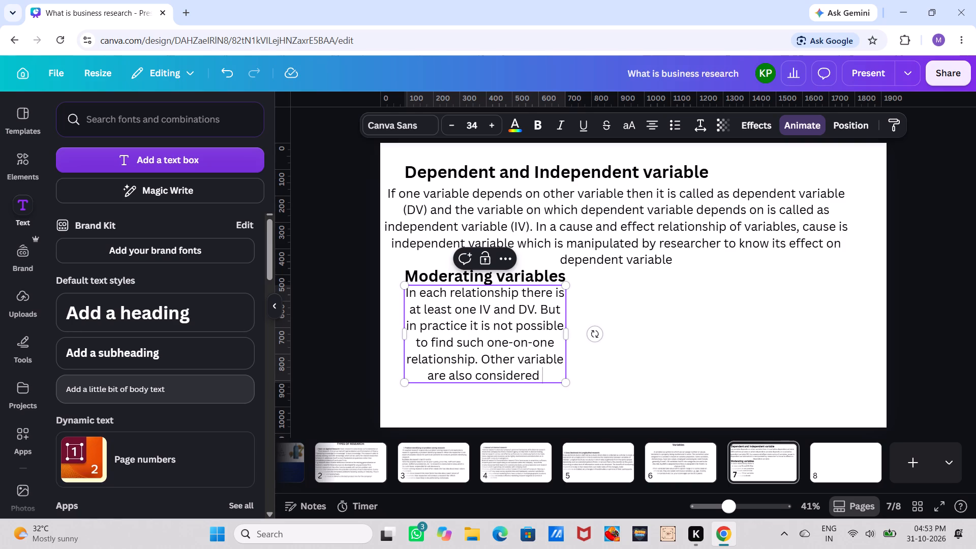
{"action": "type", "text": "in study"}
{"action": "key", "text": "space"}
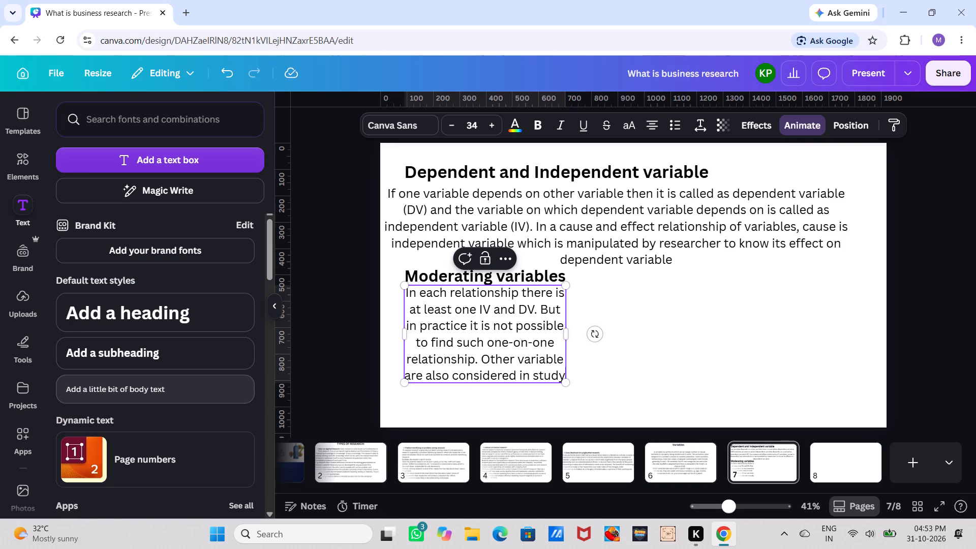
{"action": "type", "text": "whiv"}
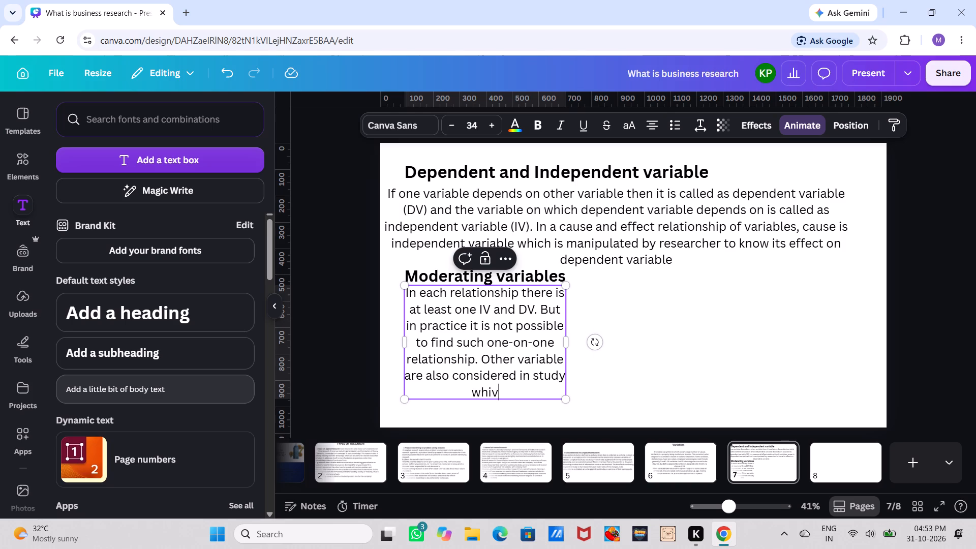
{"action": "key", "text": "BackSpace"}
{"action": "type", "text": "ch"}
{"action": "key", "text": "space"}
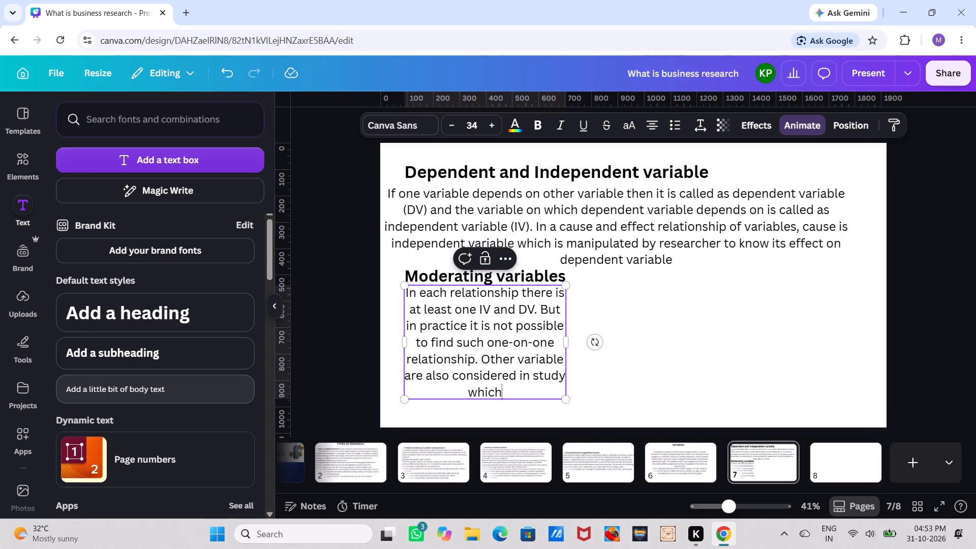
{"action": "type", "text": "is"}
{"action": "key", "text": "space"}
{"action": "type", "text": "2nd"}
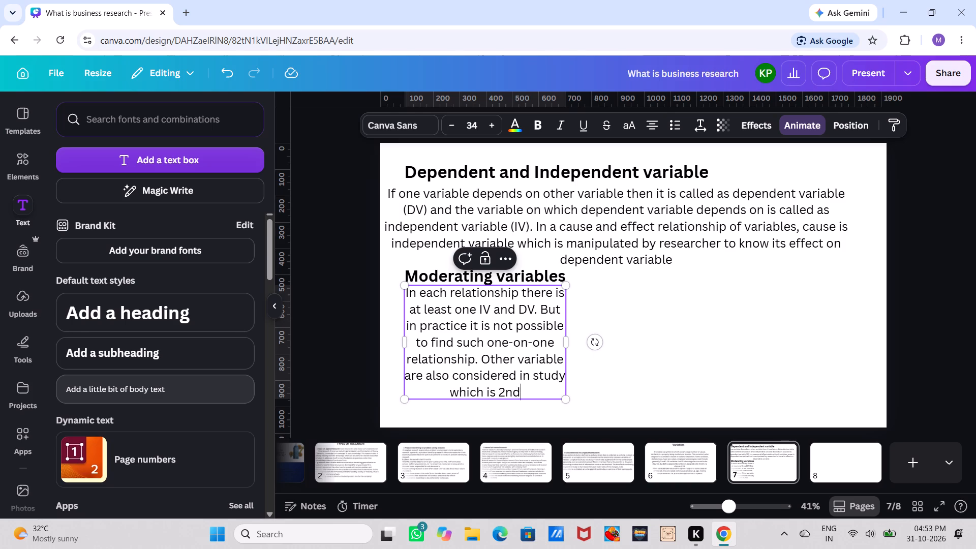
{"action": "key", "text": "space"}
{"action": "type", "text": "independent"}
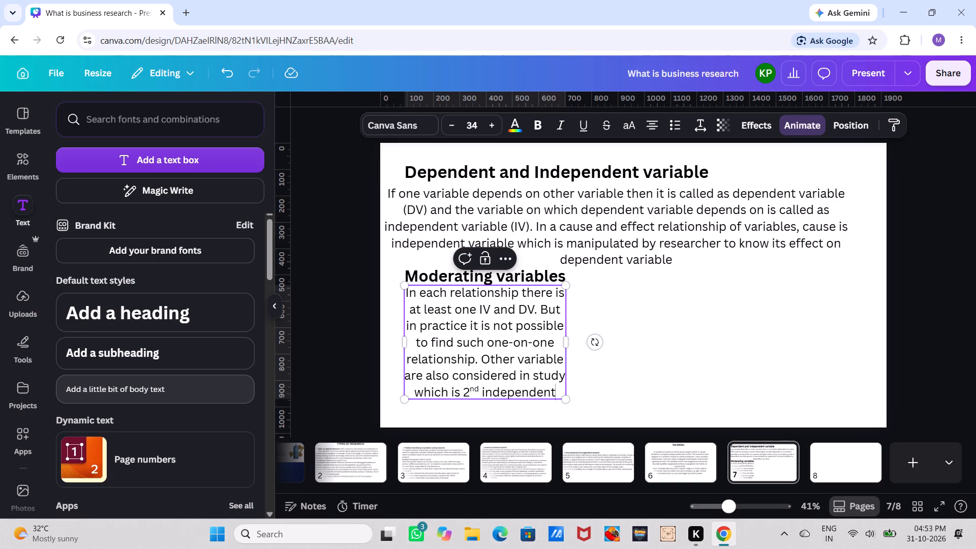
{"action": "key", "text": "space"}
{"action": "type", "text": "variab;"}
{"action": "key", "text": "BackSpace"}
{"action": "type", "text": "les"}
{"action": "key", "text": "space"}
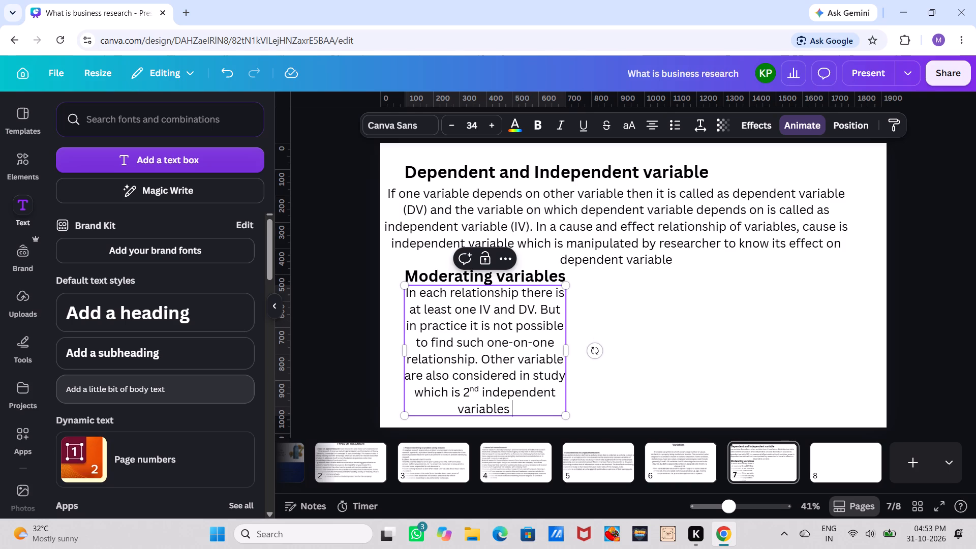
Continue the moderating variables paragraph with "and they are believed to have significant effect on IV-DV relationship.".
{"action": "type", "text": "and they are"}
{"action": "key", "text": "space"}
{"action": "type", "text": "be"}
{"action": "type", "text": "li"}
{"action": "type", "text": "eved to have significant"}
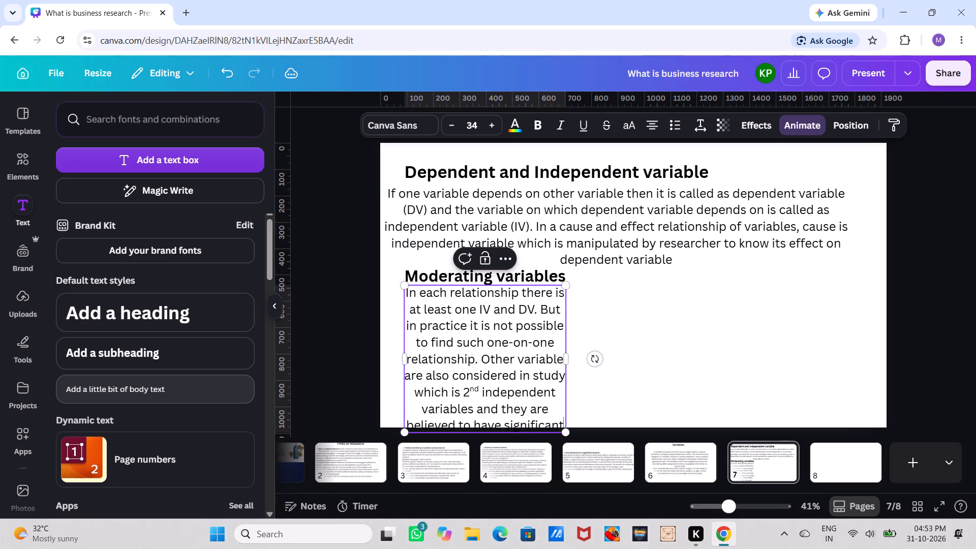
{"action": "key", "text": "space"}
{"action": "type", "text": "effect"}
{"action": "key", "text": "space"}
{"action": "type", "text": "on"}
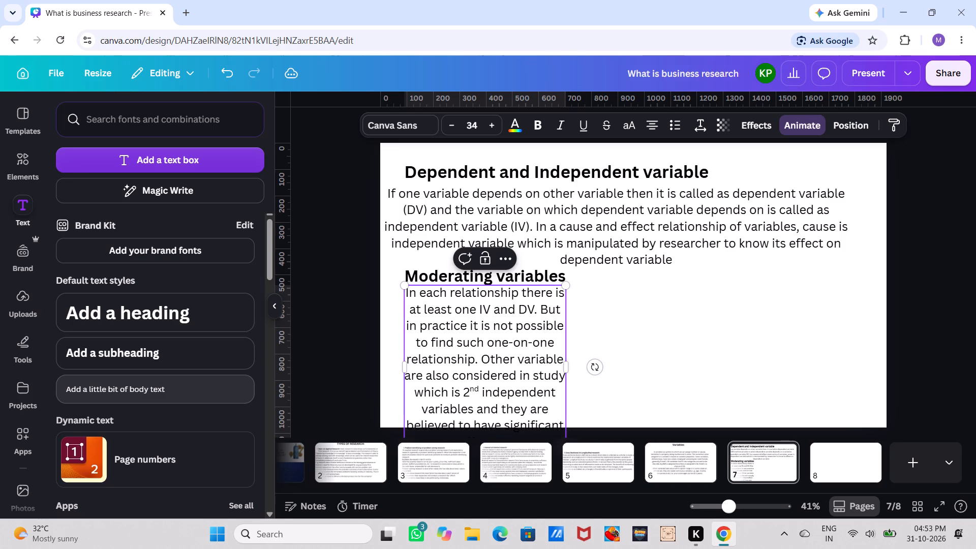
{"action": "key", "text": "space"}
{"action": "type", "text": "IV"}
{"action": "key", "text": "minus"}
{"action": "key", "text": "shift+d"}
{"action": "key", "text": "shift+v"}
{"action": "key", "text": "space"}
{"action": "type", "text": "relationship"}
{"action": "key", "text": "period"}
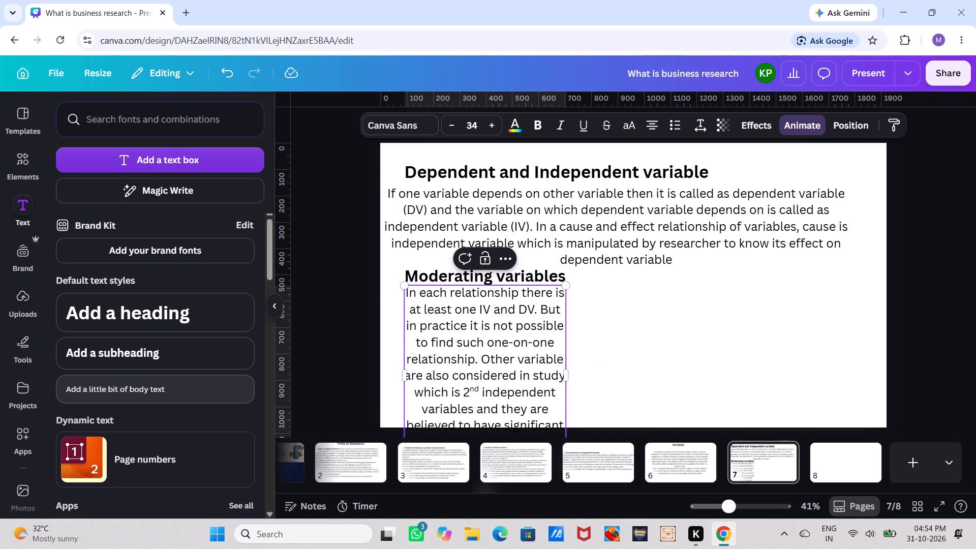
Widen the moderating variables paragraph's text box rightward until its edge is about level with the end of the top heading.
{"action": "right_click", "coordinate": [566, 375]}
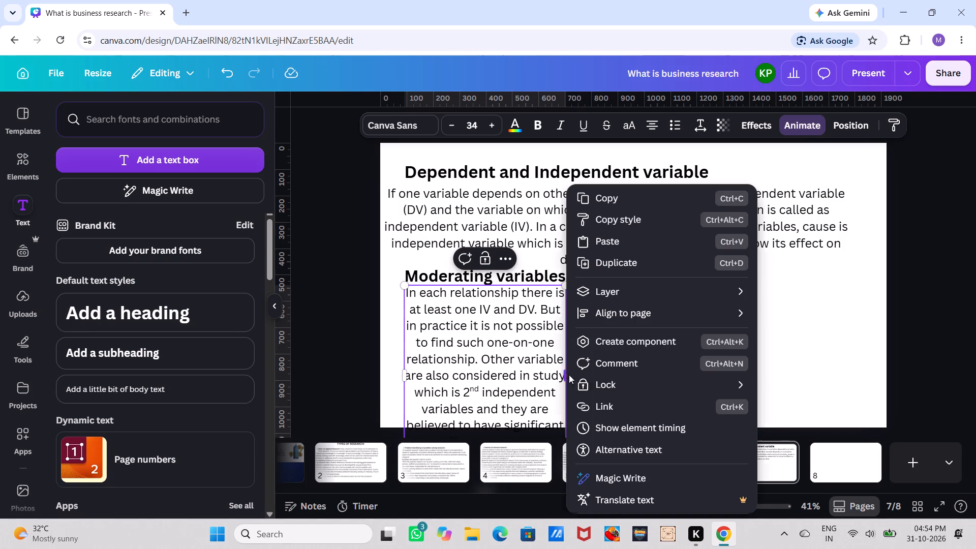
{"action": "left_click", "coordinate": [512, 366]}
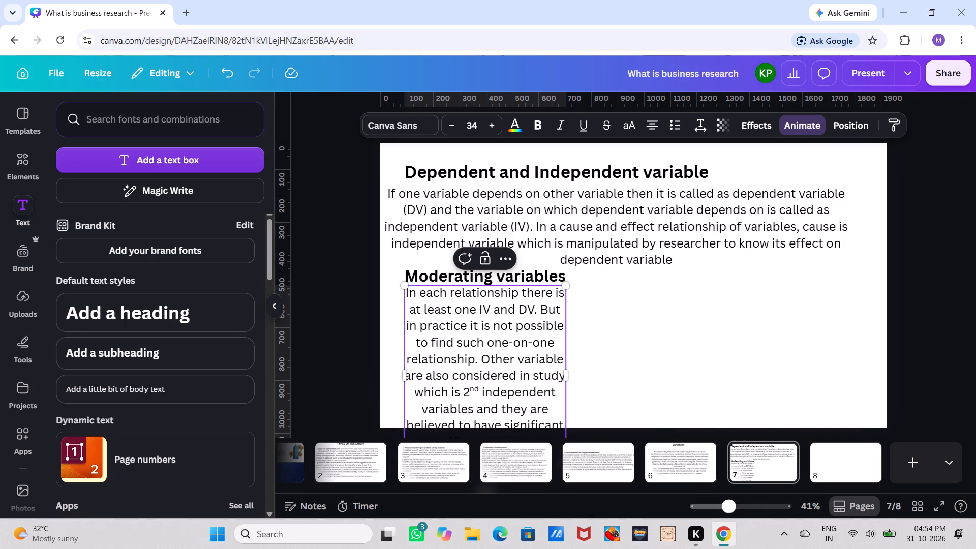
{"action": "left_click_drag", "start_coordinate": [568, 378], "coordinate": [677, 361]}
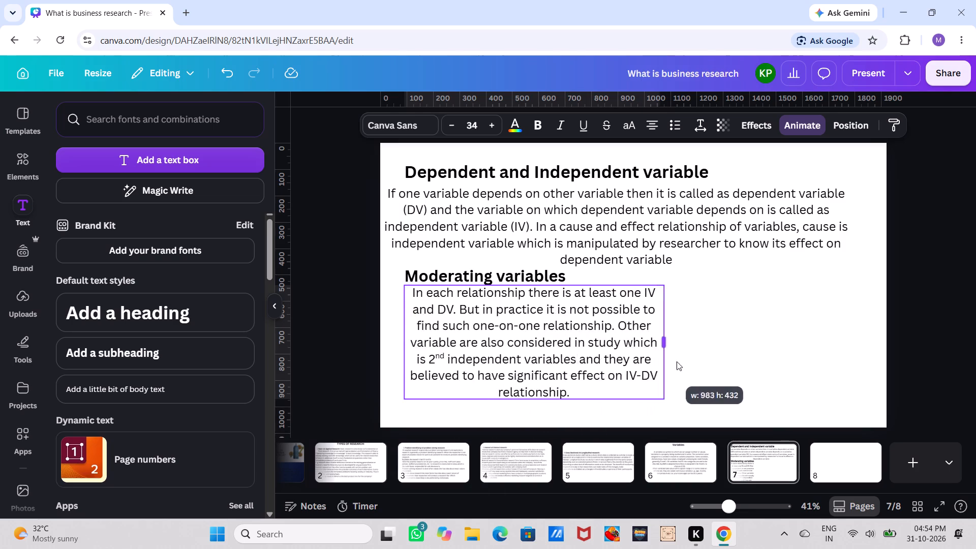
{"action": "left_click_drag", "start_coordinate": [677, 361], "coordinate": [714, 352]}
Add an example at the end of the moderating variables paragraph, starting "E.g. The introduction of four day workweek (IV)".
{"action": "left_click", "coordinate": [621, 381]}
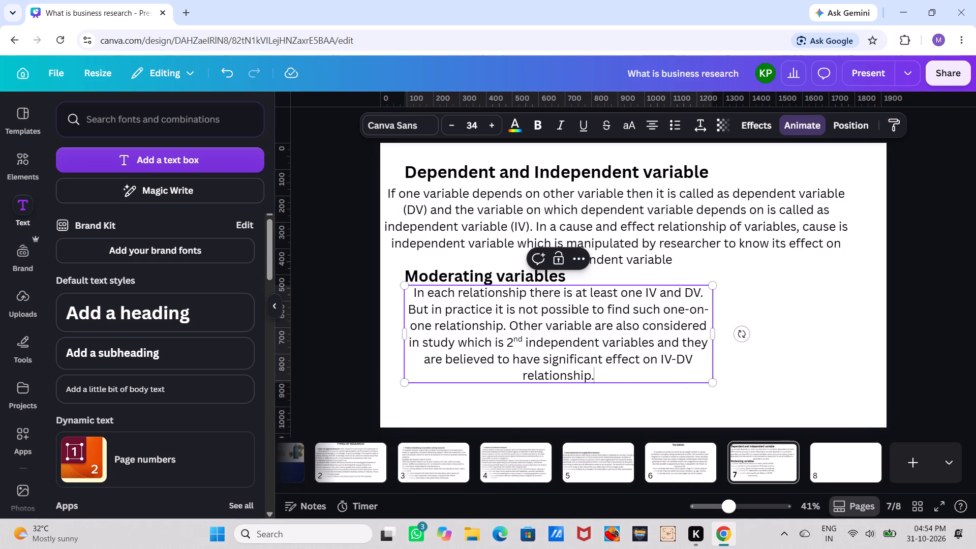
{"action": "key", "text": "space"}
{"action": "type", "text": "E.g."}
{"action": "key", "text": "space"}
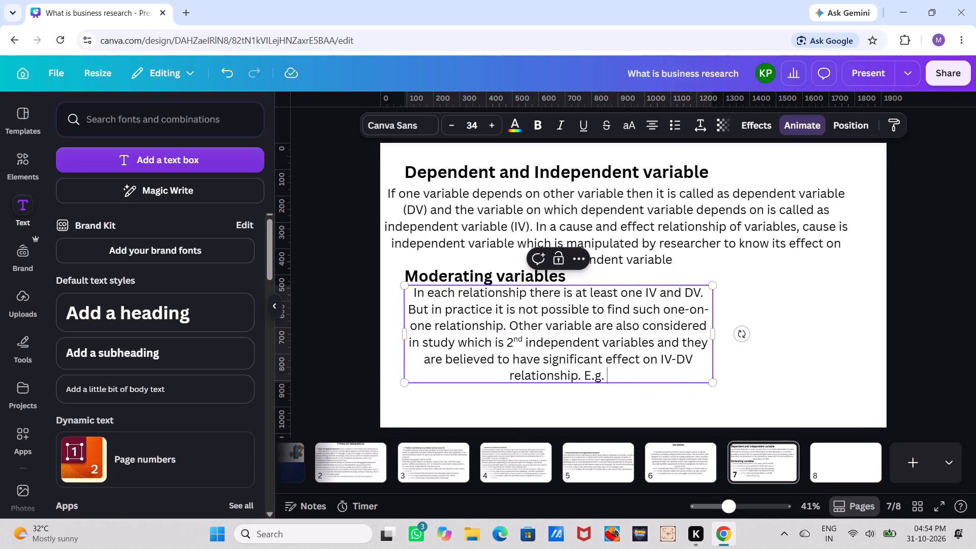
{"action": "type", "text": "th"}
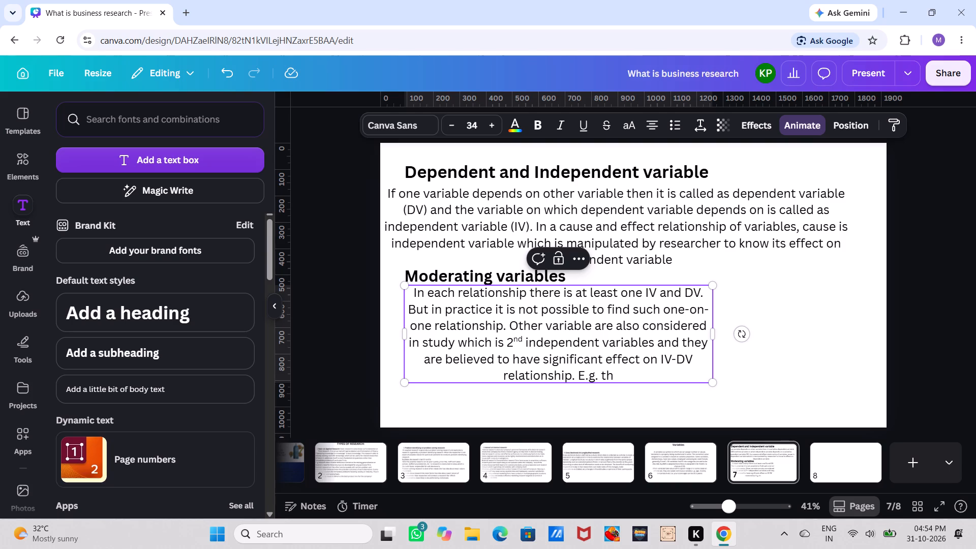
{"action": "key", "text": "BackSpace"}
{"action": "key", "text": "BackSpace"}
{"action": "type", "text": "The"}
{"action": "key", "text": "space"}
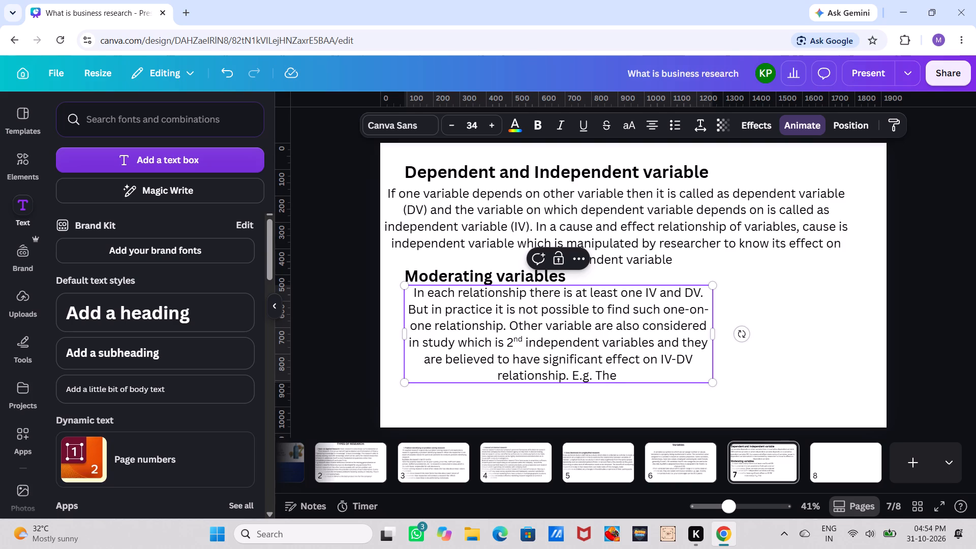
{"action": "type", "text": "intr"}
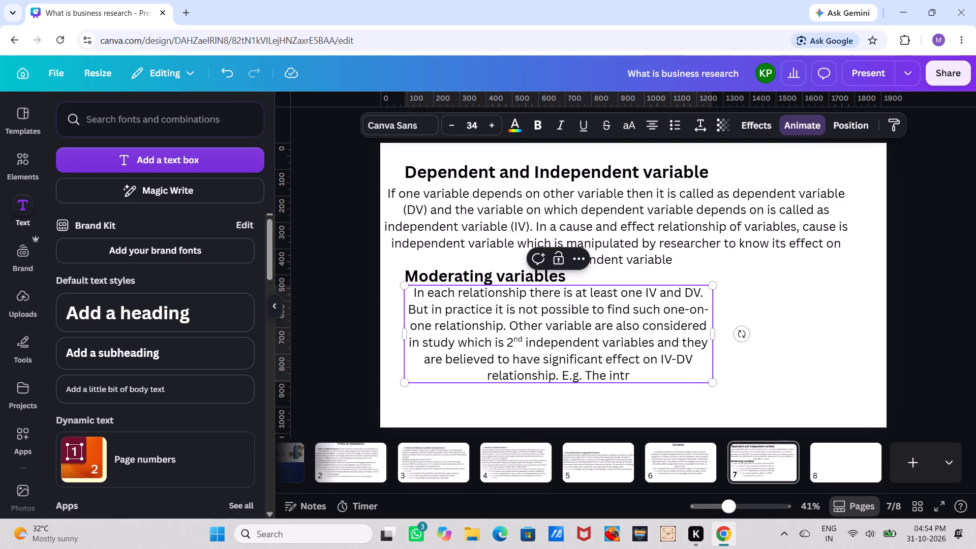
{"action": "type", "text": "oduction"}
{"action": "key", "text": "space"}
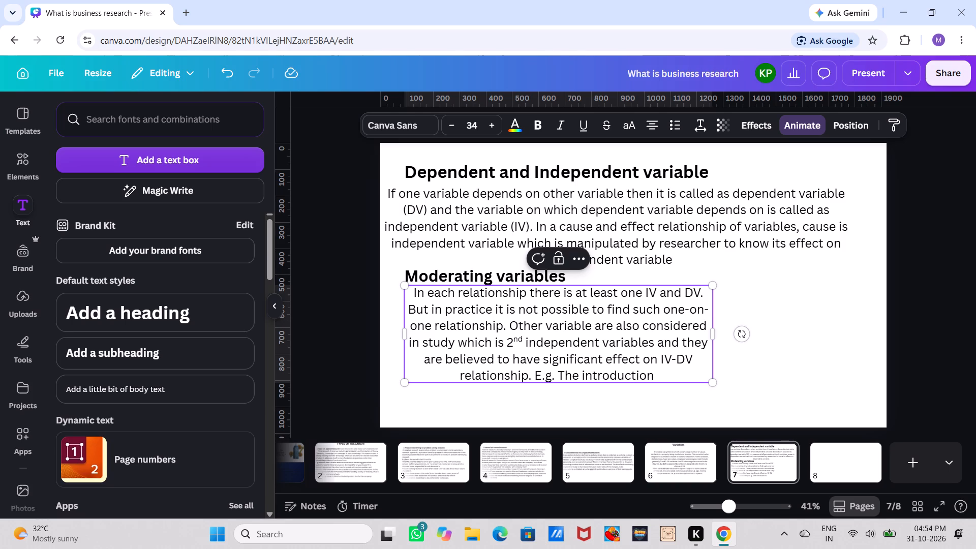
{"action": "type", "text": "of four"}
{"action": "key", "text": "space"}
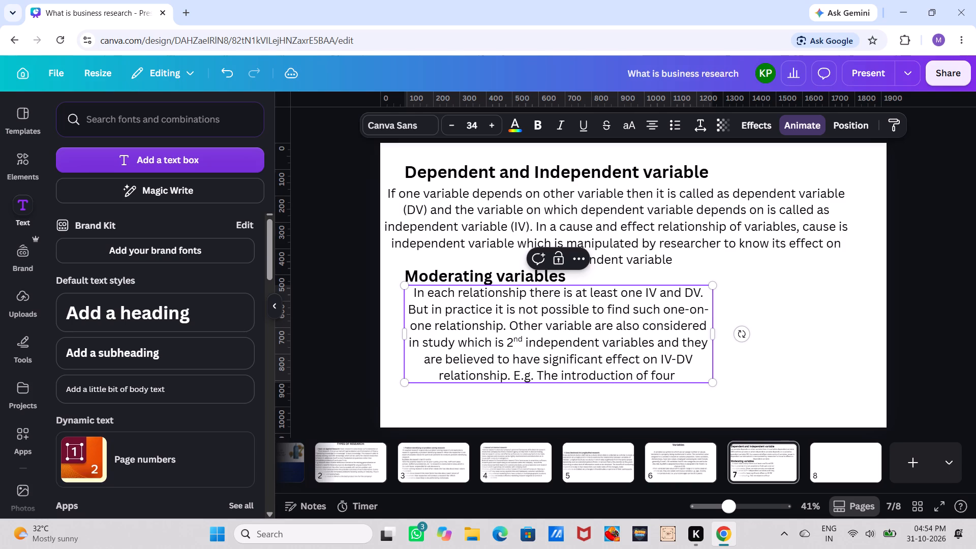
{"action": "type", "text": "dat"}
{"action": "key", "text": "BackSpace"}
{"action": "type", "text": "y"}
{"action": "key", "text": "space"}
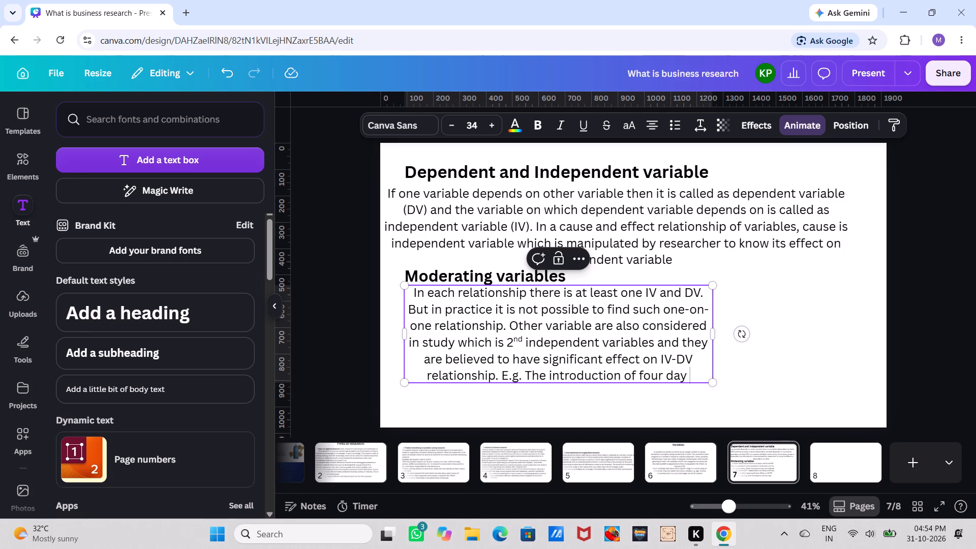
{"action": "type", "text": "workweek"}
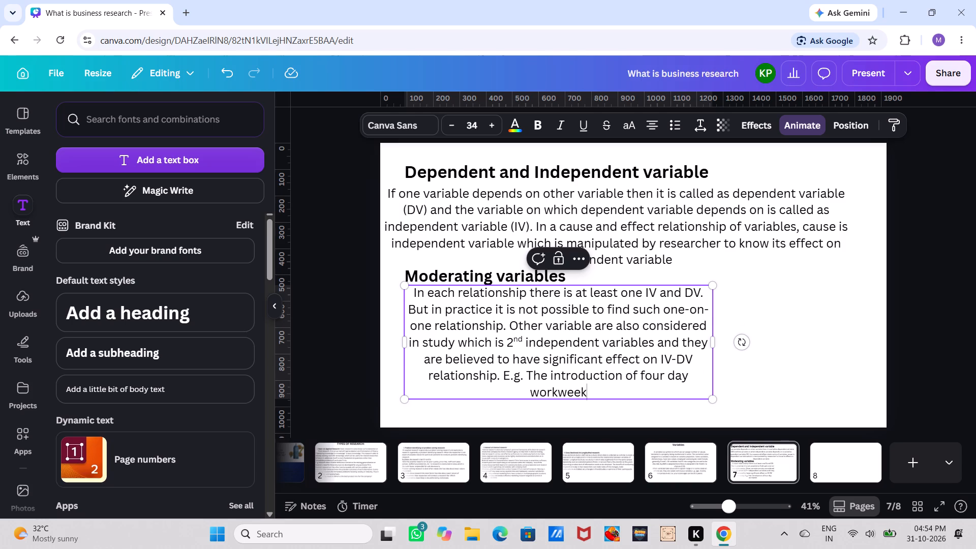
{"action": "key", "text": "space"}
{"action": "type", "text": "(IV"}
{"action": "key", "text": "shift+parenright"}
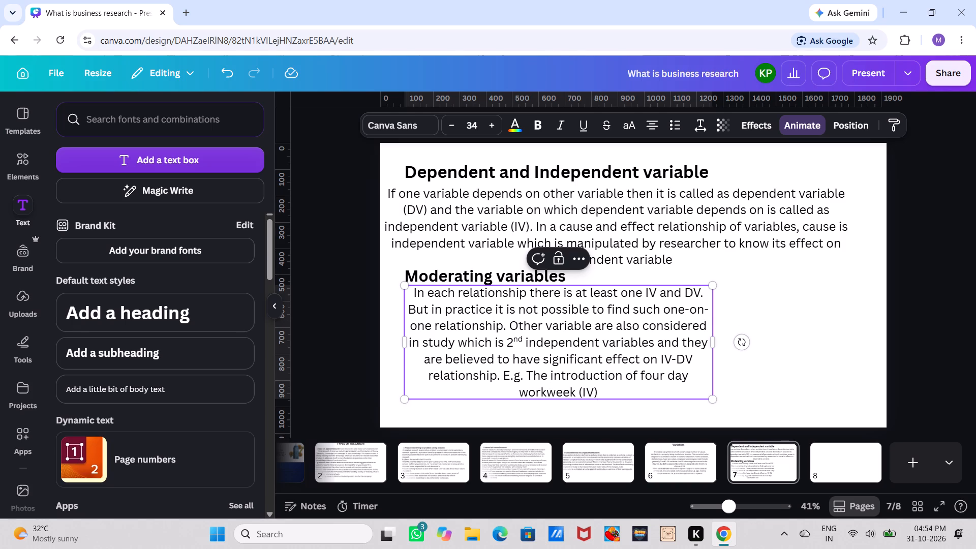
Continue the workweek example with "will lead to increased productivity (DV)".
{"action": "key", "text": "space"}
{"action": "type", "text": "will lead to o"}
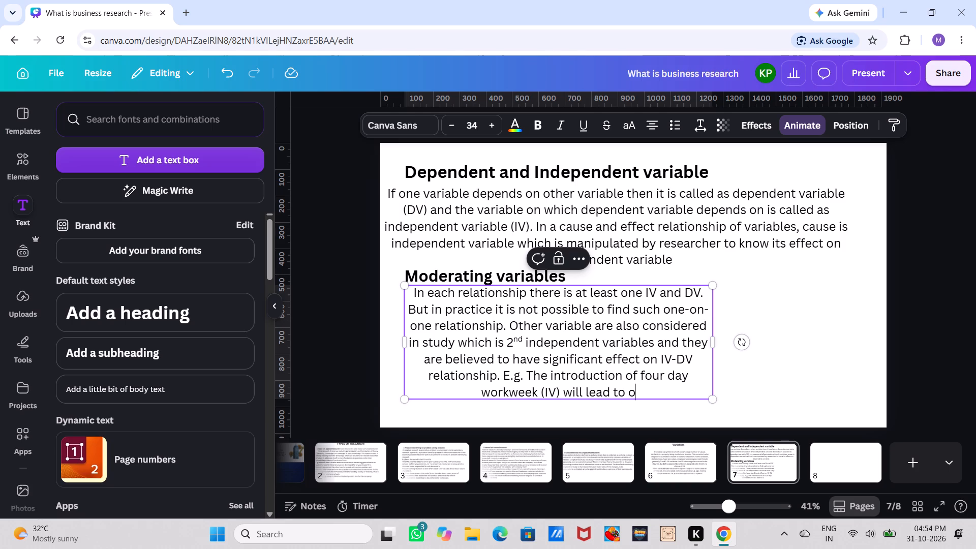
{"action": "key", "text": "BackSpace"}
{"action": "type", "text": "increased"}
{"action": "key", "text": "space"}
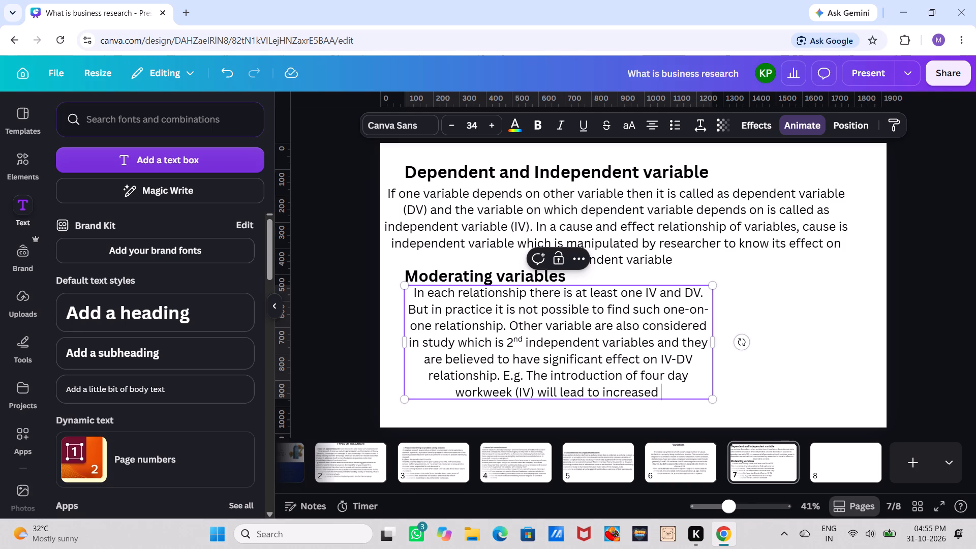
{"action": "type", "text": "productivity"}
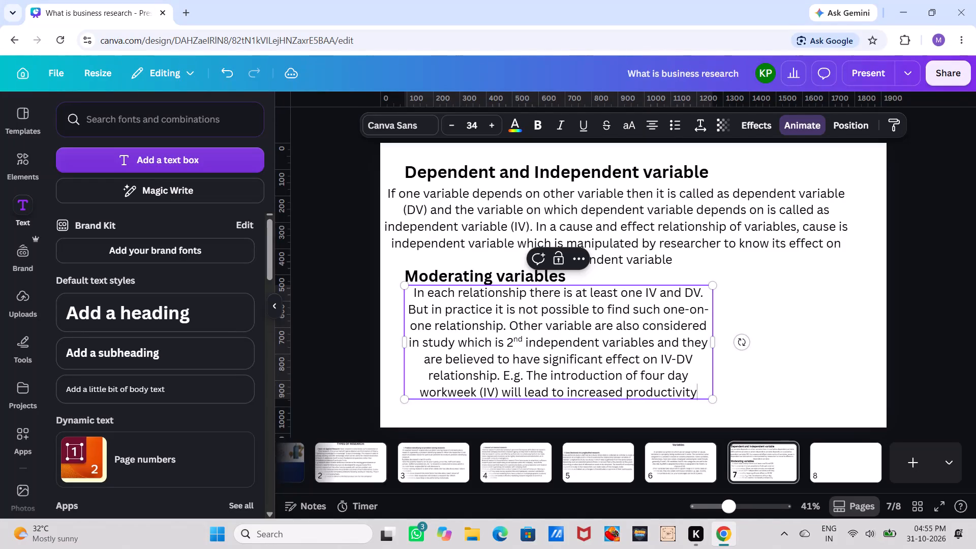
{"action": "key", "text": "space"}
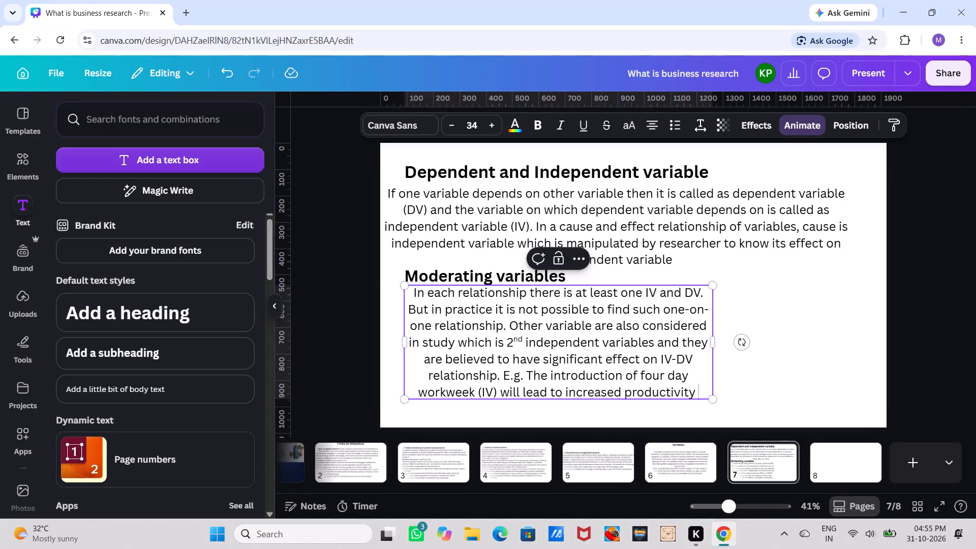
{"action": "type", "text": "(DV"}
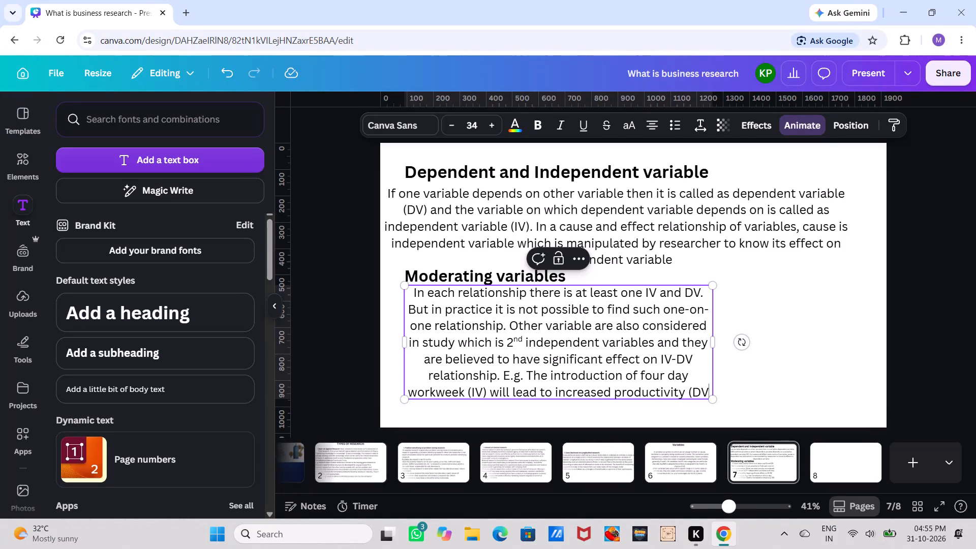
{"action": "key", "text": "shift+parenright"}
{"action": "key", "text": "space"}
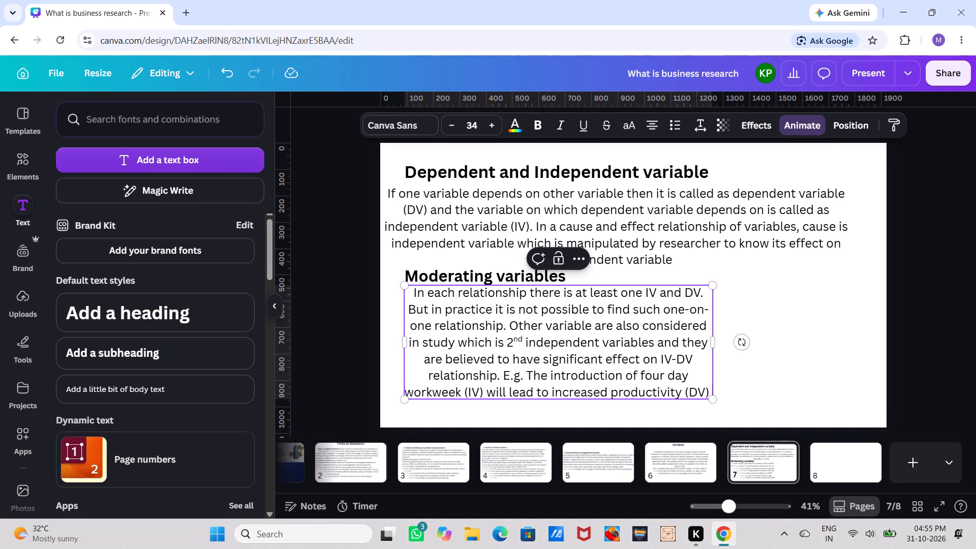
Finish the workweek example with "especially amongst young workers (MV)." and start a new line below it.
{"action": "type", "text": "es"}
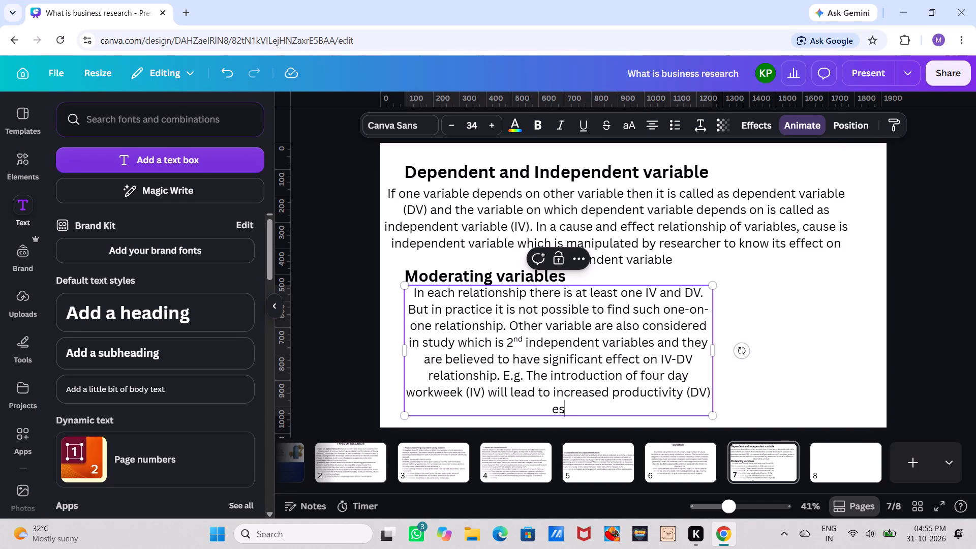
{"action": "type", "text": "pecia"}
{"action": "type", "text": "lly amongst"}
{"action": "key", "text": "space"}
{"action": "type", "text": "young"}
{"action": "key", "text": "space"}
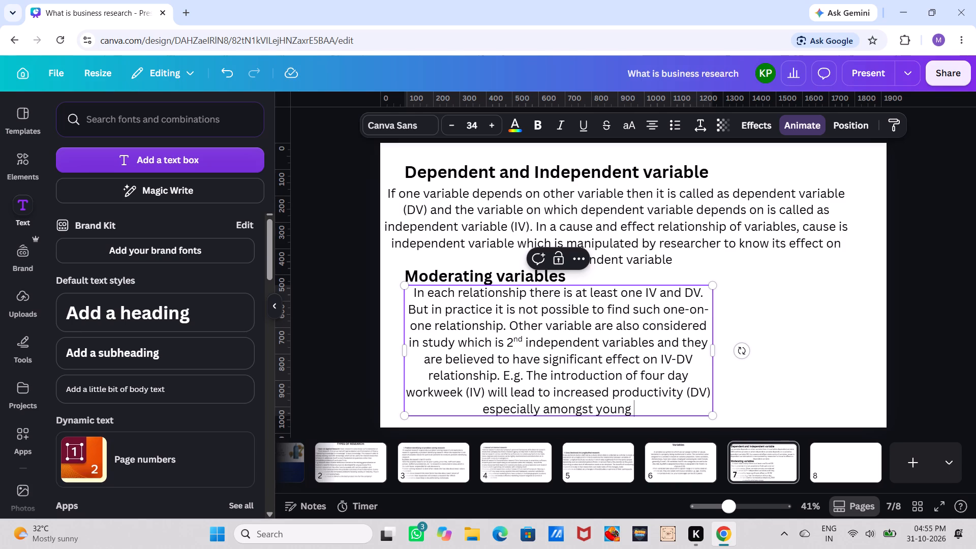
{"action": "type", "text": "workers"}
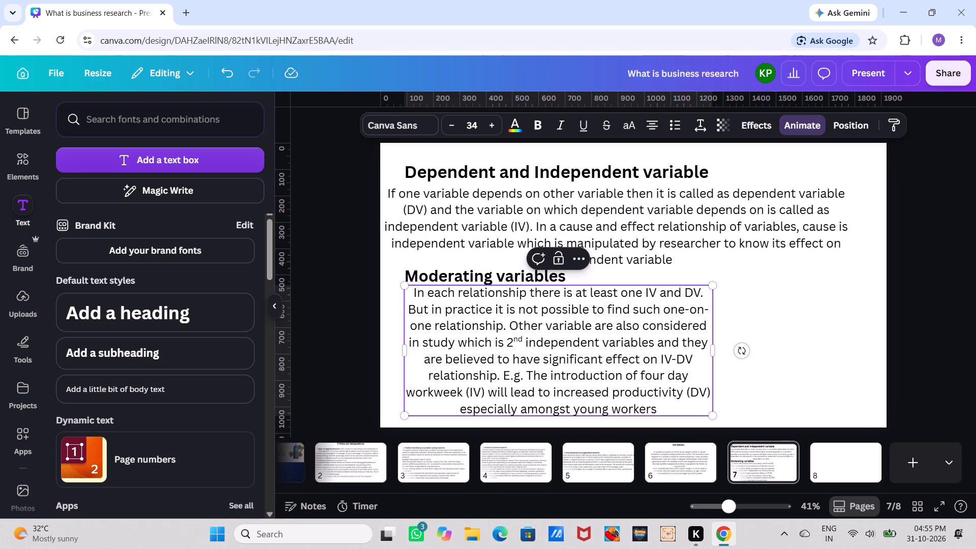
{"action": "key", "text": "space"}
{"action": "type", "text": "(MV)"}
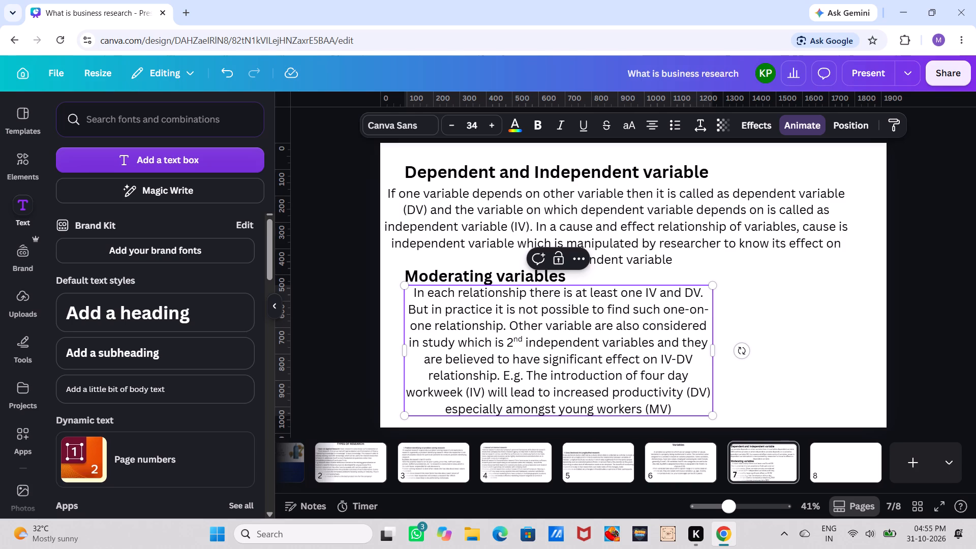
{"action": "key", "text": "period"}
{"action": "key", "text": "Return"}
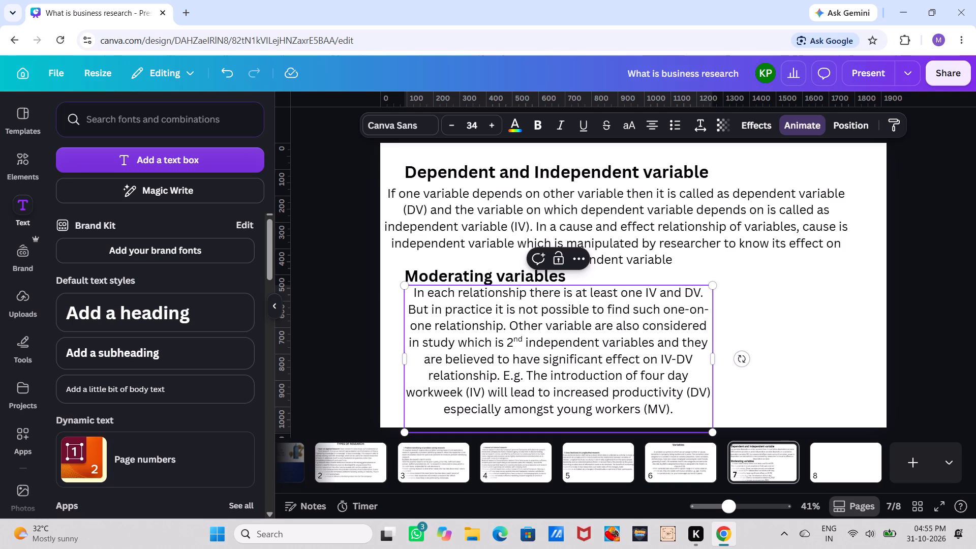
Widen the moderating variables text box further rightward, nearly to the right edge of the paragraph above.
{"action": "left_click_drag", "start_coordinate": [717, 360], "coordinate": [727, 358]}
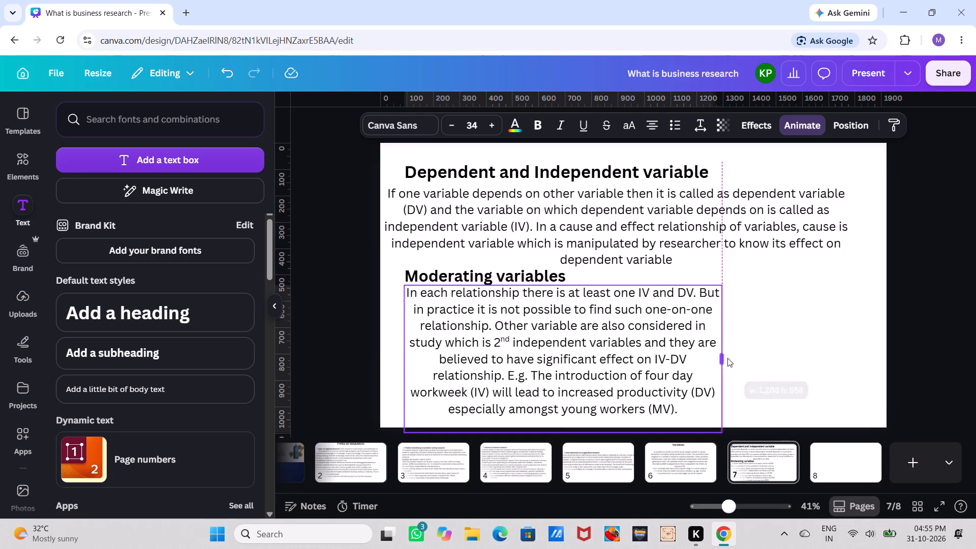
{"action": "left_click_drag", "start_coordinate": [727, 358], "coordinate": [816, 330]}
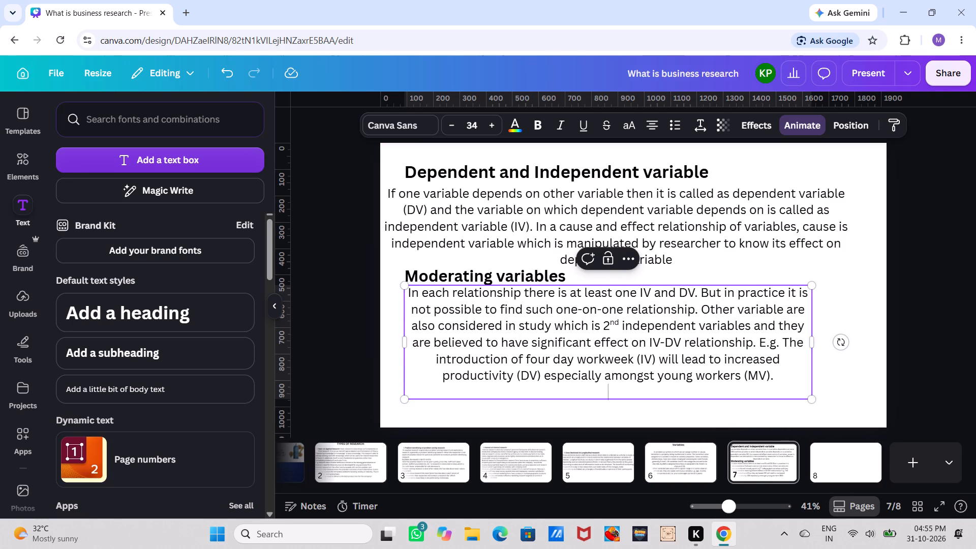
On the new line, write "i.e. difference in relationship between 4 day workweek and productivity".
{"action": "type", "text": "i.e"}
{"action": "type", "text": ". difference"}
{"action": "key", "text": "space"}
{"action": "type", "text": "in relations"}
{"action": "type", "text": "hip"}
{"action": "key", "text": "space"}
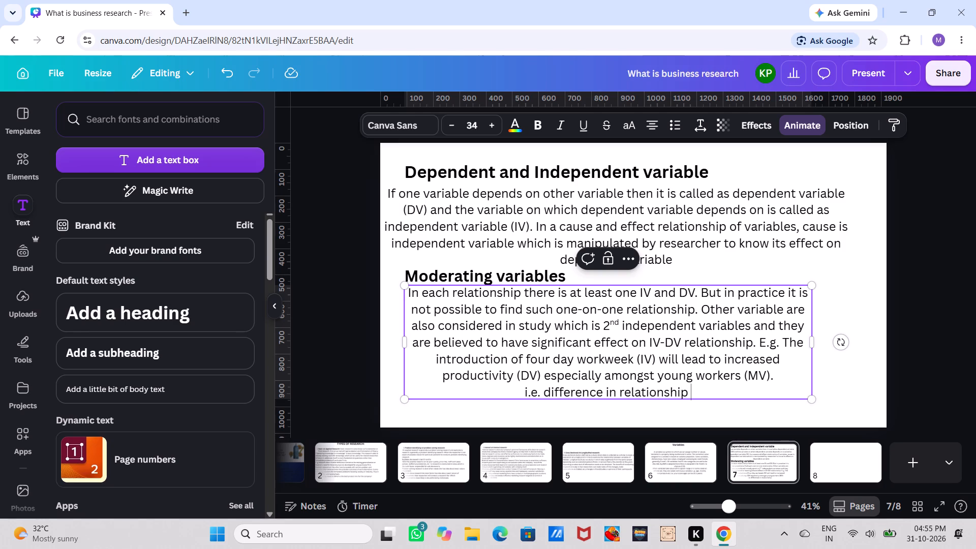
{"action": "type", "text": "between"}
{"action": "key", "text": "space"}
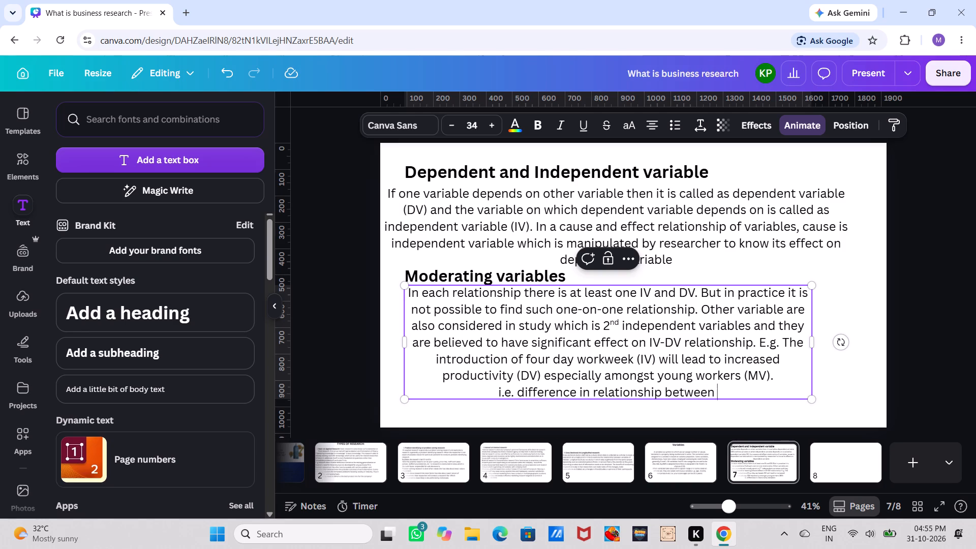
{"action": "type", "text": "4 day workweek"}
{"action": "key", "text": "space"}
{"action": "type", "text": "and"}
{"action": "key", "text": "space"}
{"action": "type", "text": "productivity"}
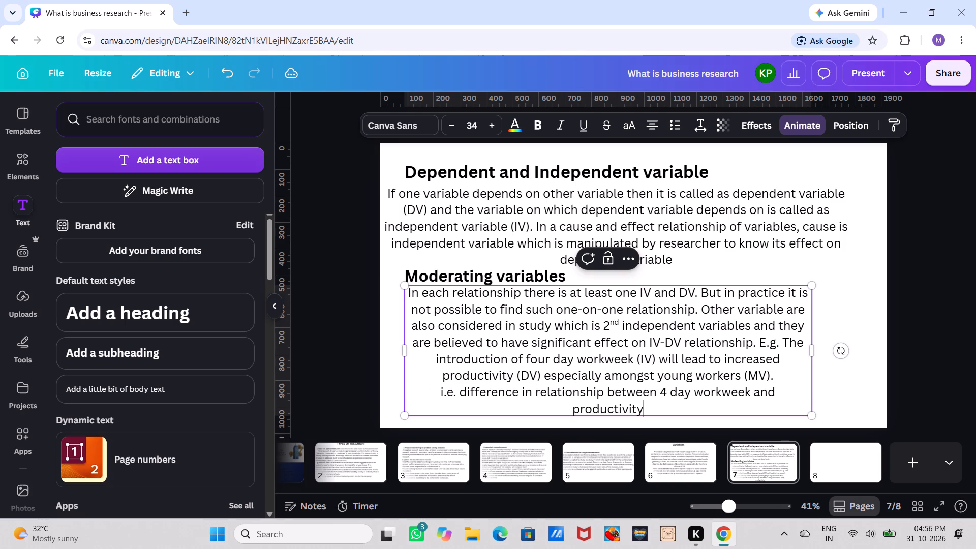
Finish the i.e. sentence with "can be result of age difference among worker.".
{"action": "key", "text": "space"}
{"action": "type", "text": "can be result of"}
{"action": "key", "text": "space"}
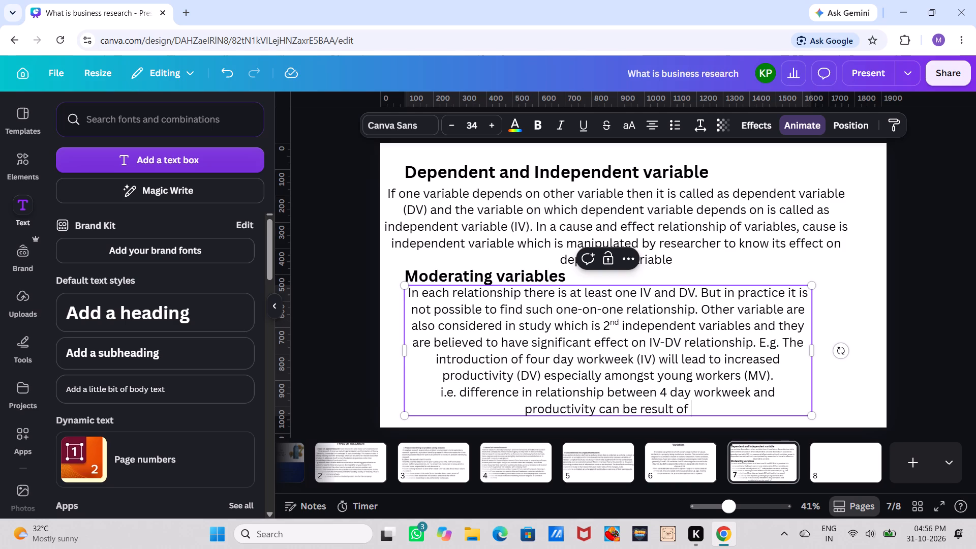
{"action": "type", "text": "age differem"}
{"action": "key", "text": "BackSpace"}
{"action": "type", "text": "nce"}
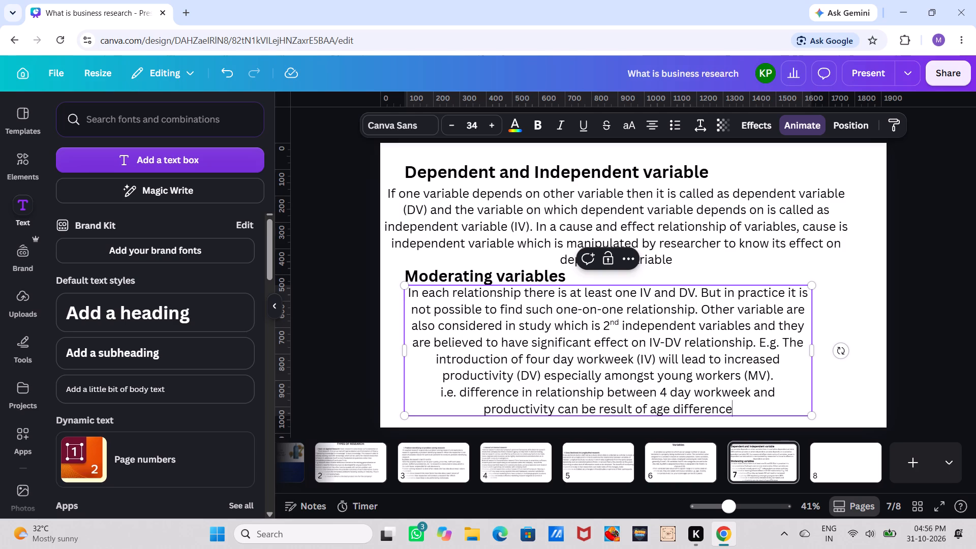
{"action": "key", "text": "space"}
{"action": "type", "text": "among"}
{"action": "key", "text": "space"}
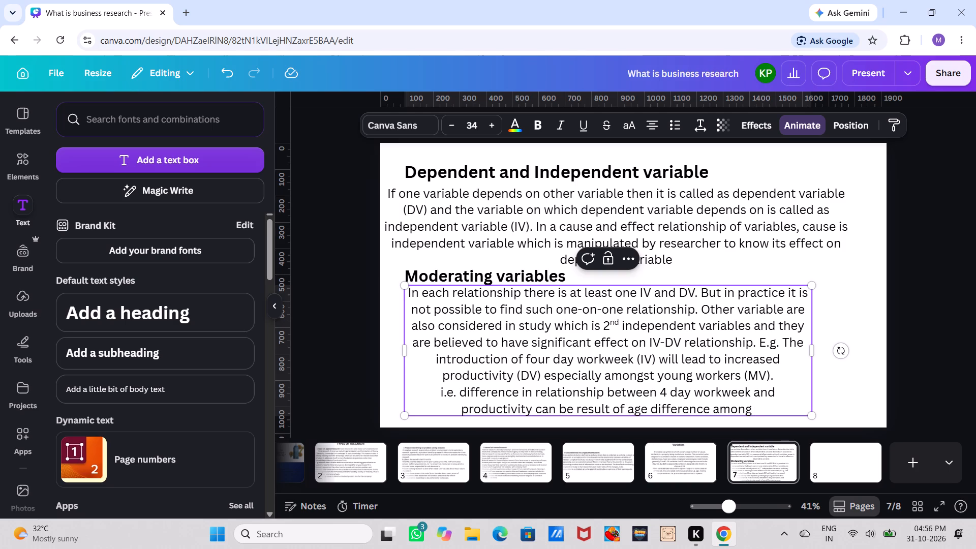
{"action": "type", "text": "wo"}
{"action": "type", "text": "rker"}
{"action": "key", "text": "period"}
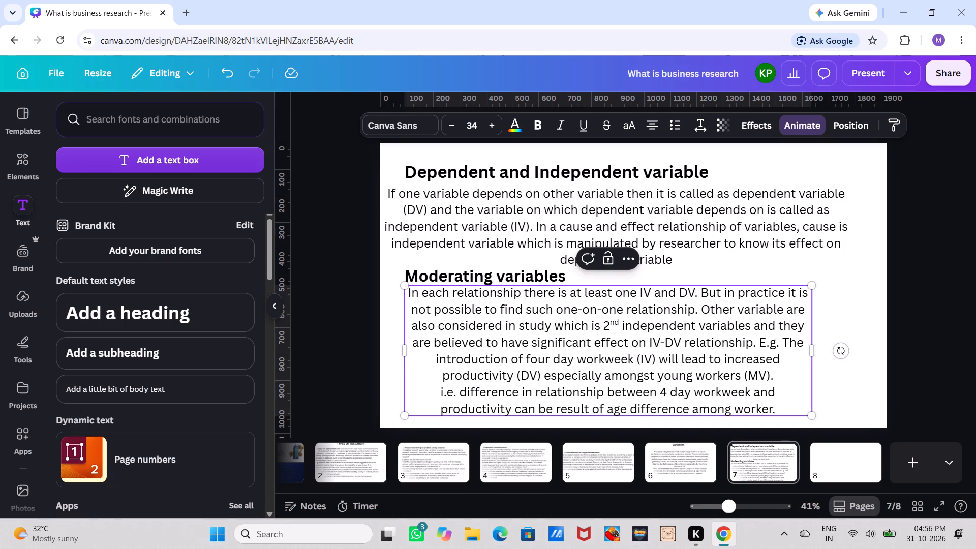
Widen the moderating variables text box rightward to about 1,806 px, almost to the slide's right edge.
{"action": "left_click_drag", "start_coordinate": [813, 350], "coordinate": [829, 346]}
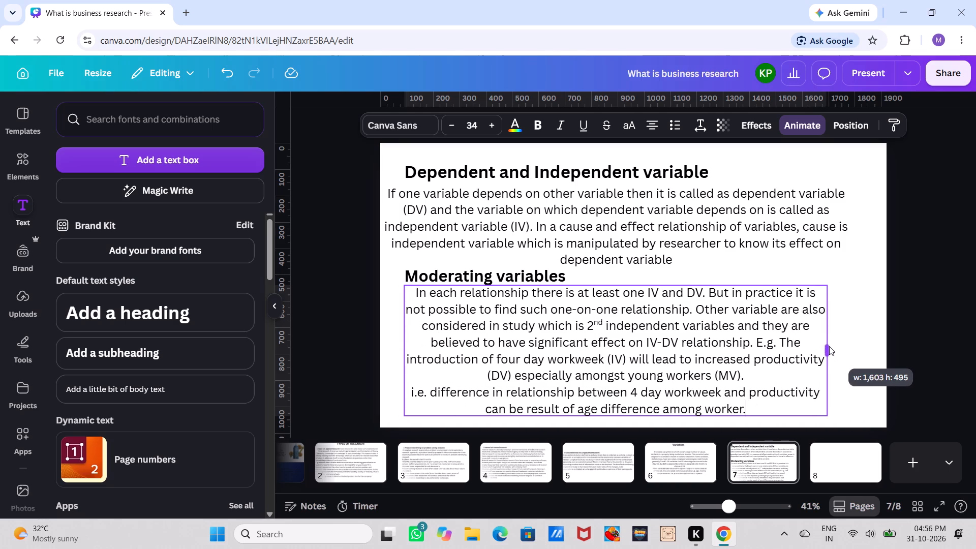
{"action": "left_click_drag", "start_coordinate": [829, 346], "coordinate": [881, 338]}
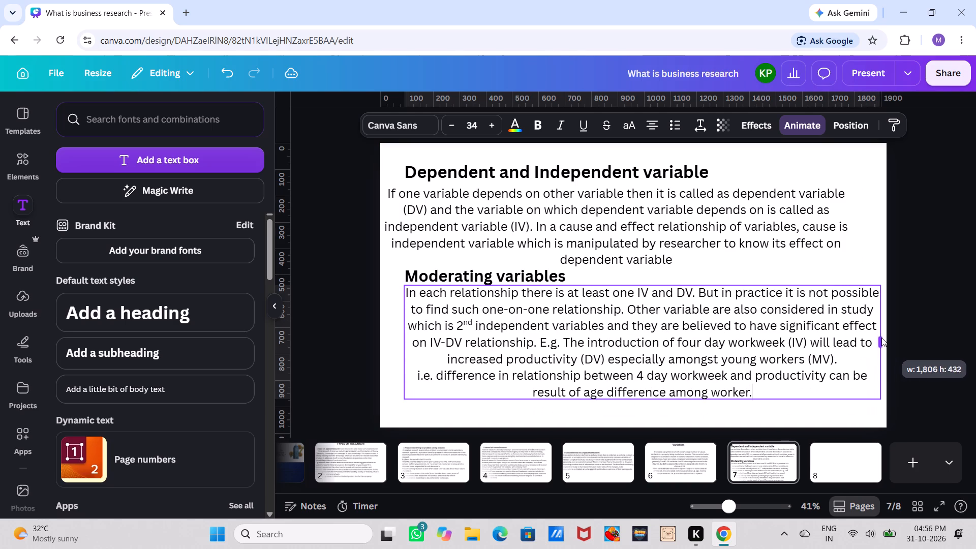
{"action": "left_click_drag", "start_coordinate": [881, 338], "coordinate": [882, 338]}
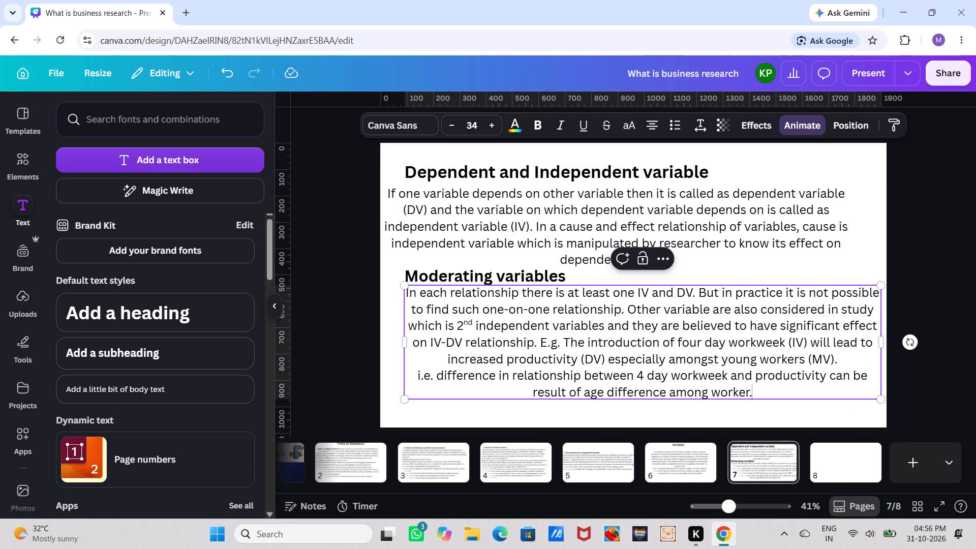
Shift the moderating variables text box slightly left, level with the left side of the paragraph above, and deselect it.
{"action": "left_click", "coordinate": [434, 346]}
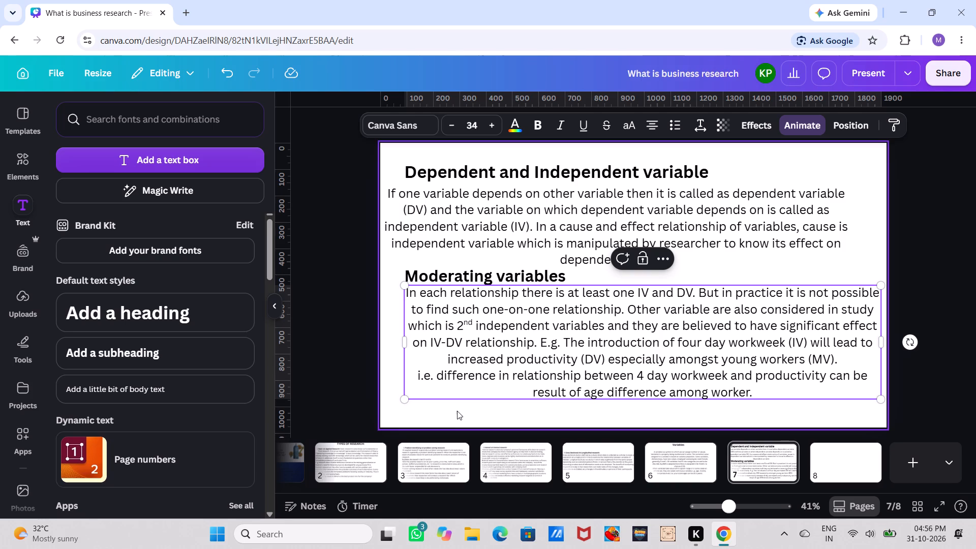
{"action": "left_click", "coordinate": [457, 402]}
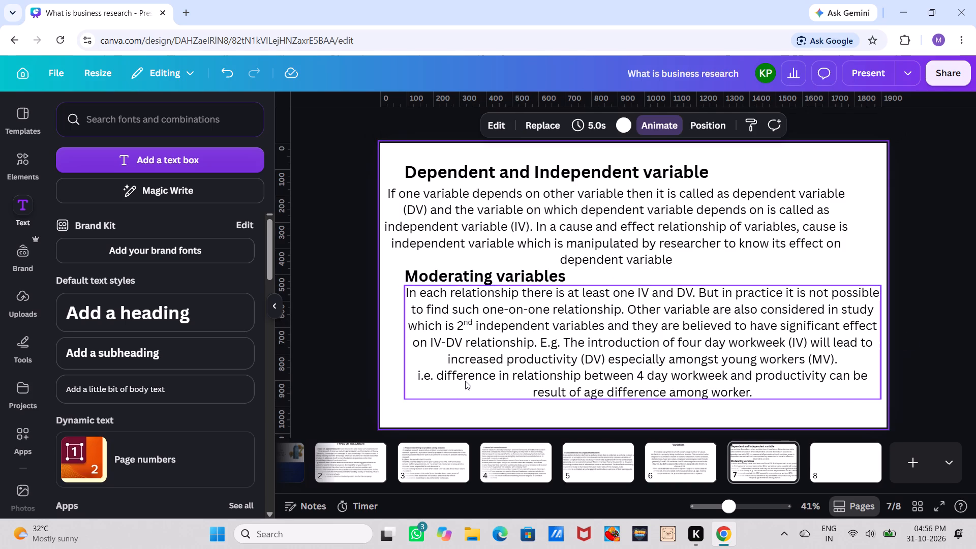
{"action": "left_click_drag", "start_coordinate": [465, 381], "coordinate": [448, 380]}
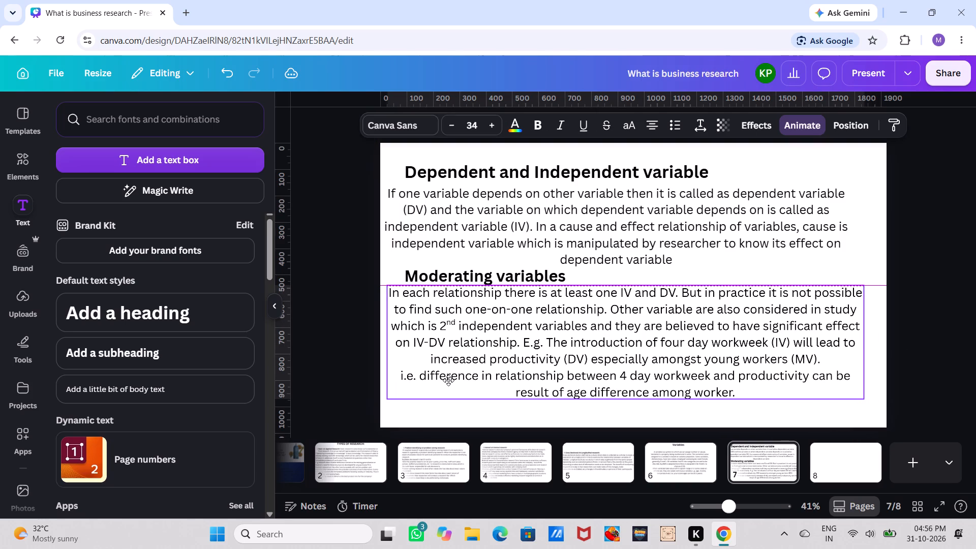
{"action": "left_click_drag", "start_coordinate": [448, 380], "coordinate": [448, 380]}
{"action": "left_click", "coordinate": [335, 395]}
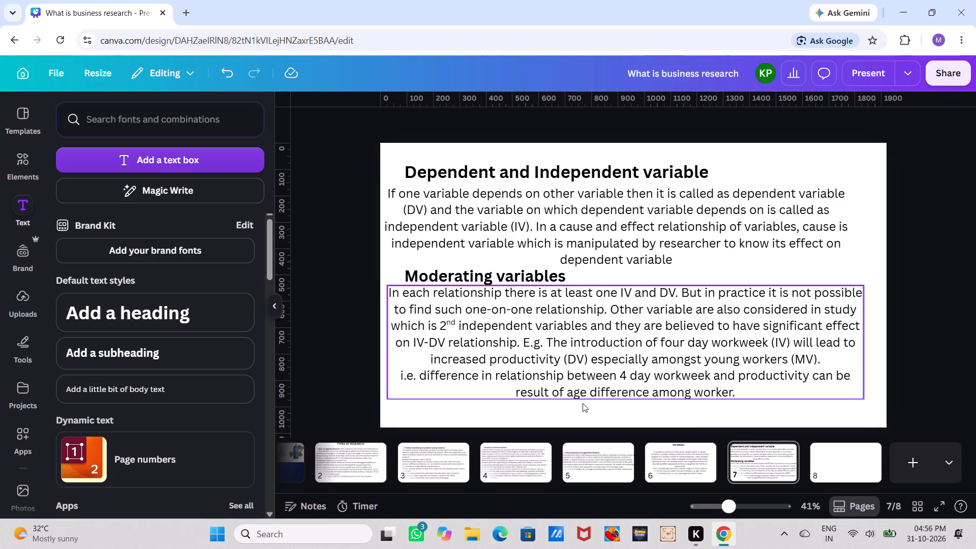
On blank page 8, add a subheading reading "Extraneous variable:" with an empty line below it.
{"action": "left_click", "coordinate": [826, 453]}
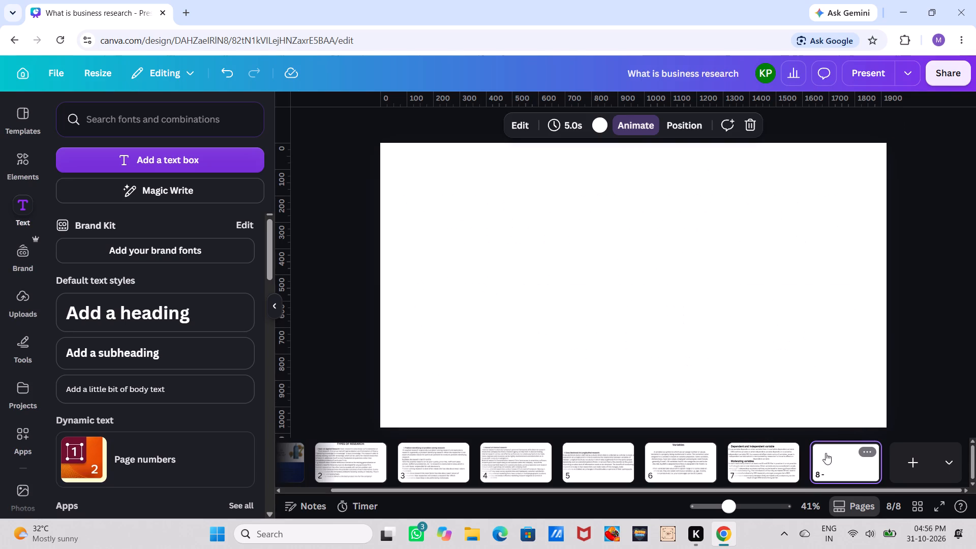
{"action": "left_click", "coordinate": [245, 353]}
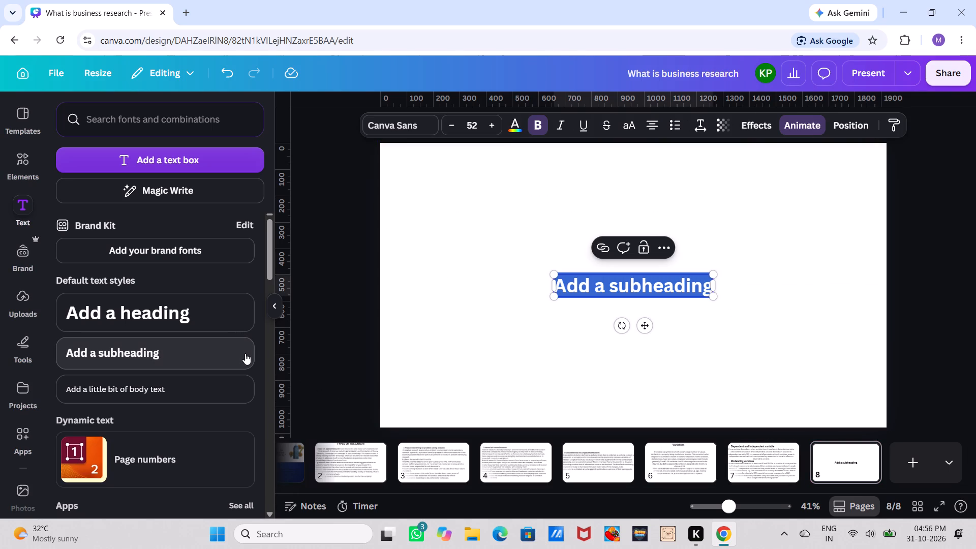
{"action": "key", "text": "Delete"}
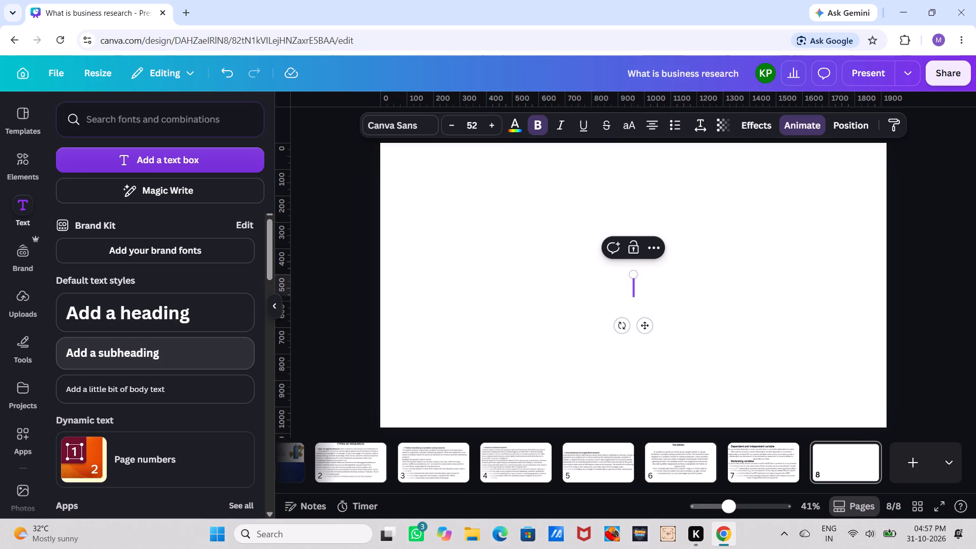
{"action": "type", "text": "Extra"}
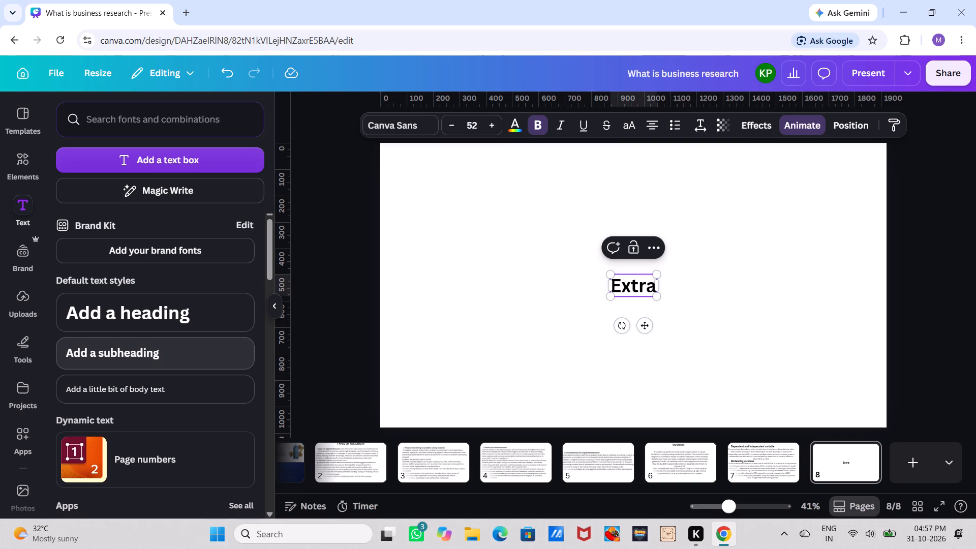
{"action": "type", "text": "neous"}
{"action": "key", "text": "space"}
{"action": "type", "text": "variable"}
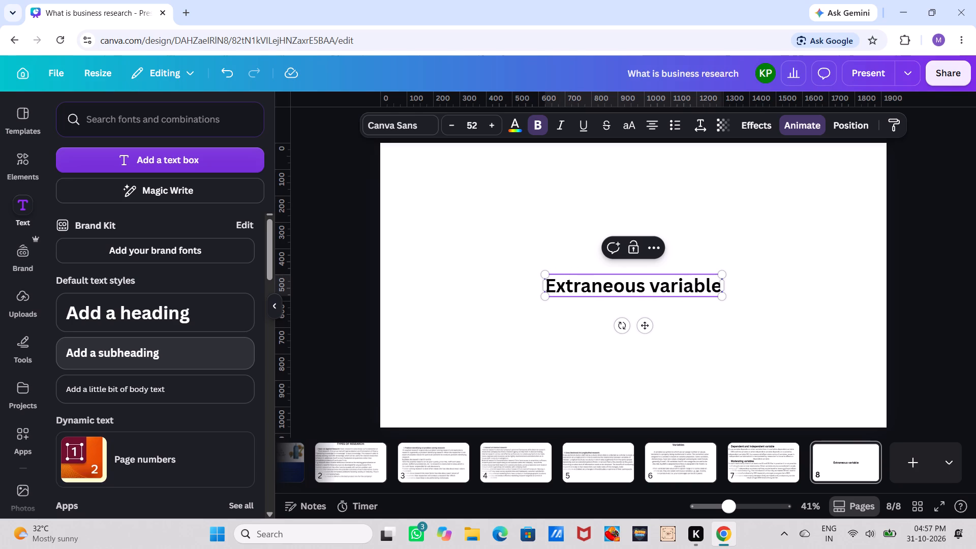
{"action": "key", "text": "shift+colon"}
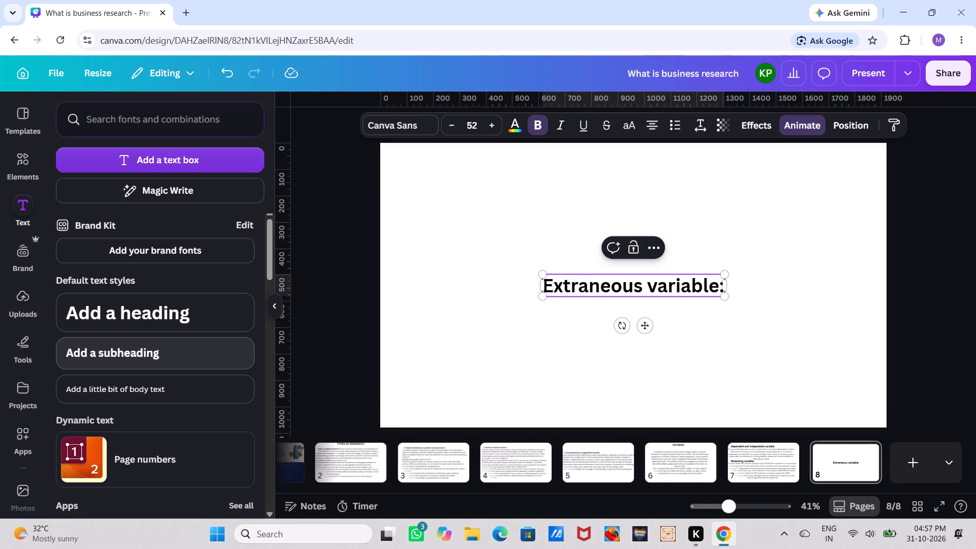
{"action": "key", "text": "shift+Return"}
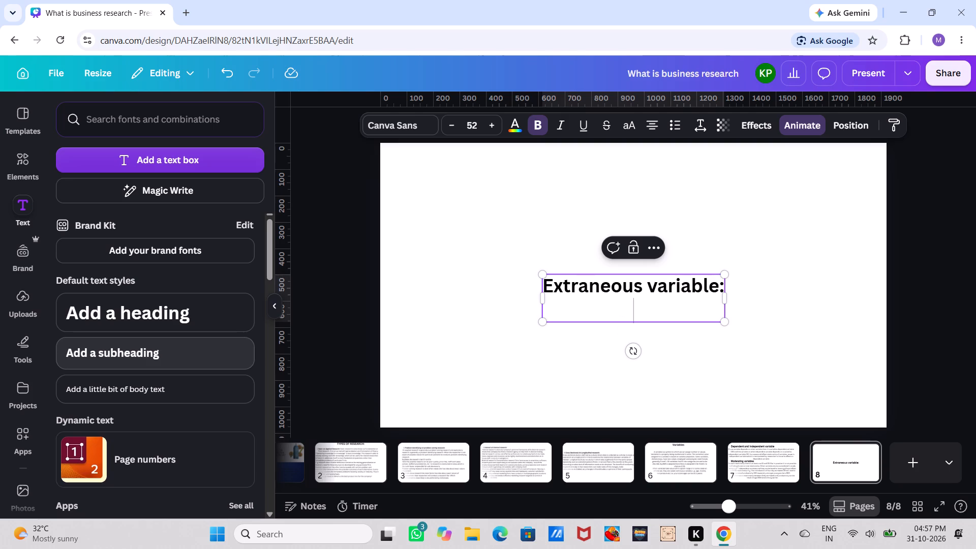
Move the "Extraneous variable:" subheading to the slide's upper-left corner and scale it down to about font size 44.7.
{"action": "left_click", "coordinate": [569, 287]}
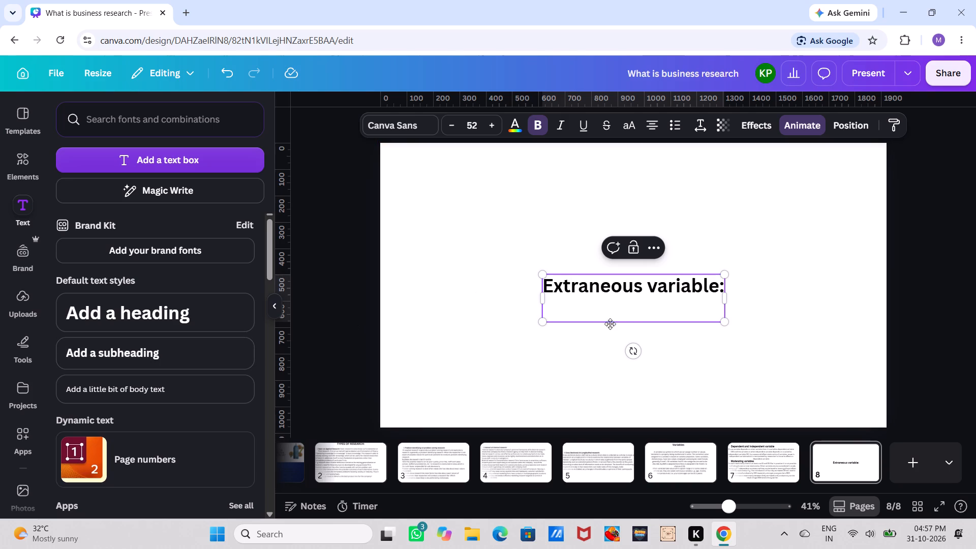
{"action": "left_click", "coordinate": [612, 326]}
{"action": "left_click_drag", "start_coordinate": [608, 303], "coordinate": [506, 217]}
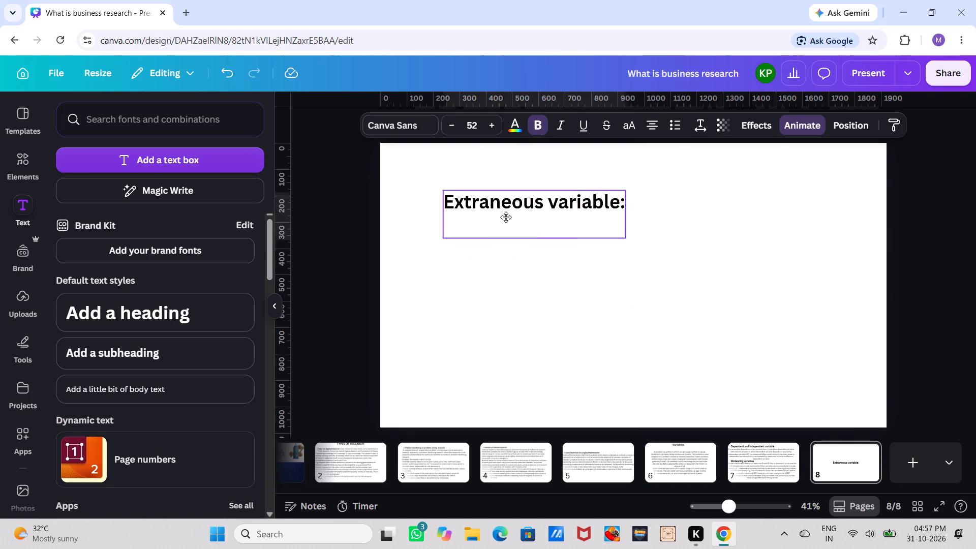
{"action": "left_click_drag", "start_coordinate": [506, 217], "coordinate": [456, 193]}
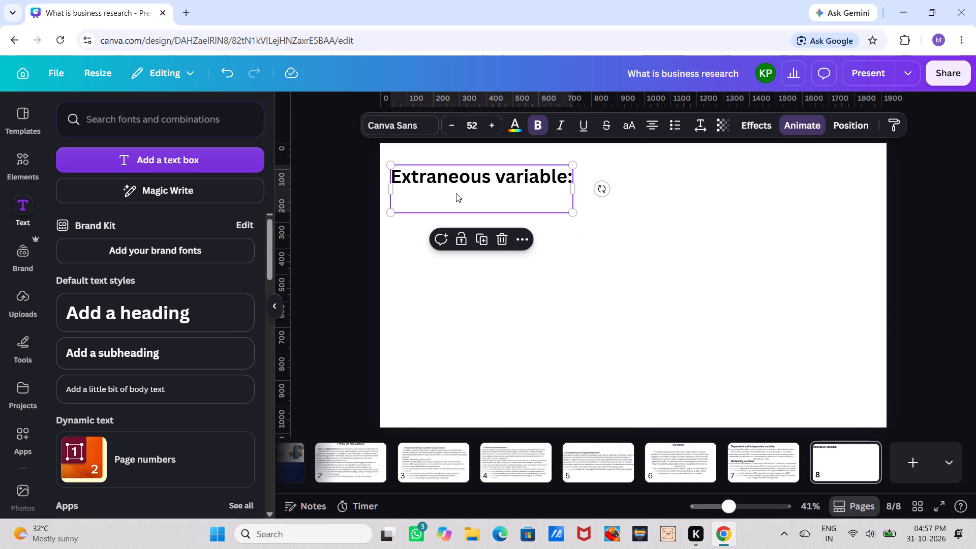
{"action": "left_click_drag", "start_coordinate": [571, 215], "coordinate": [557, 206]}
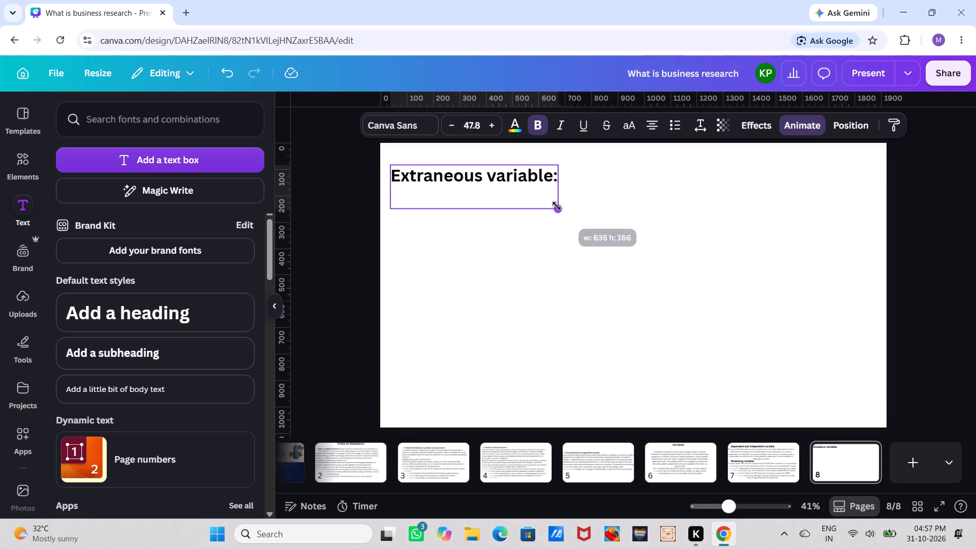
{"action": "left_click_drag", "start_coordinate": [557, 206], "coordinate": [548, 201]}
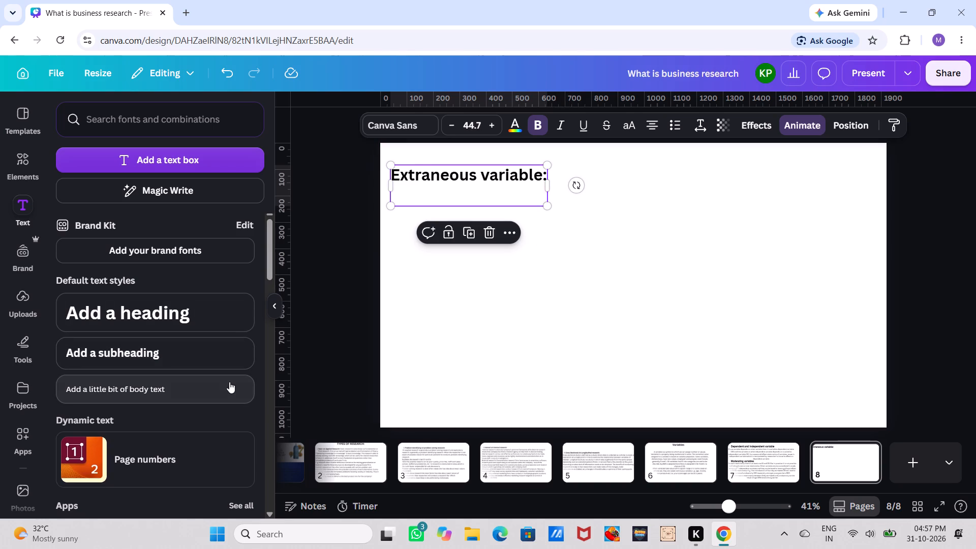
Add body text below the subheading, starting "An almost infinite number of extraneous".
{"action": "left_click", "coordinate": [229, 382]}
{"action": "key", "text": "Delete"}
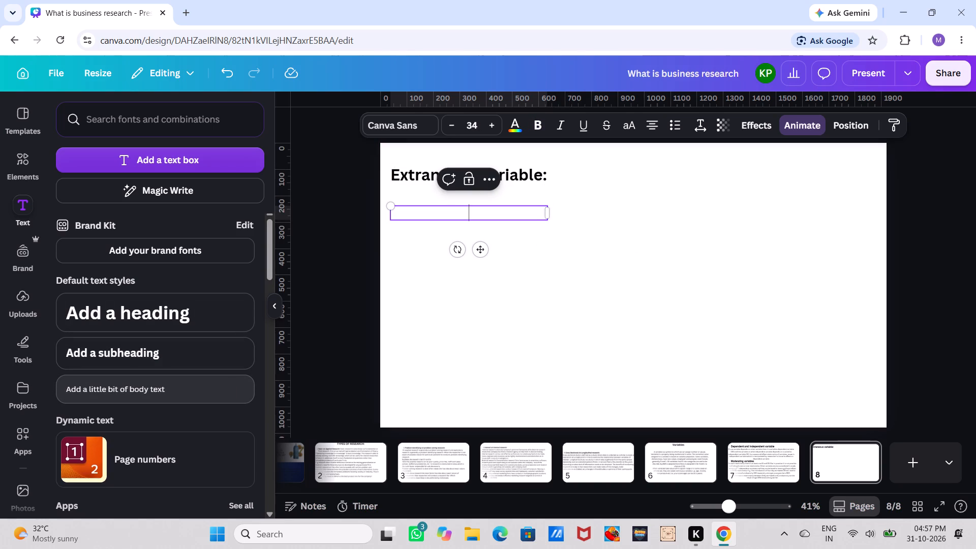
{"action": "key", "text": "shift+a"}
{"action": "type", "text": "n almost infinite number of extr"}
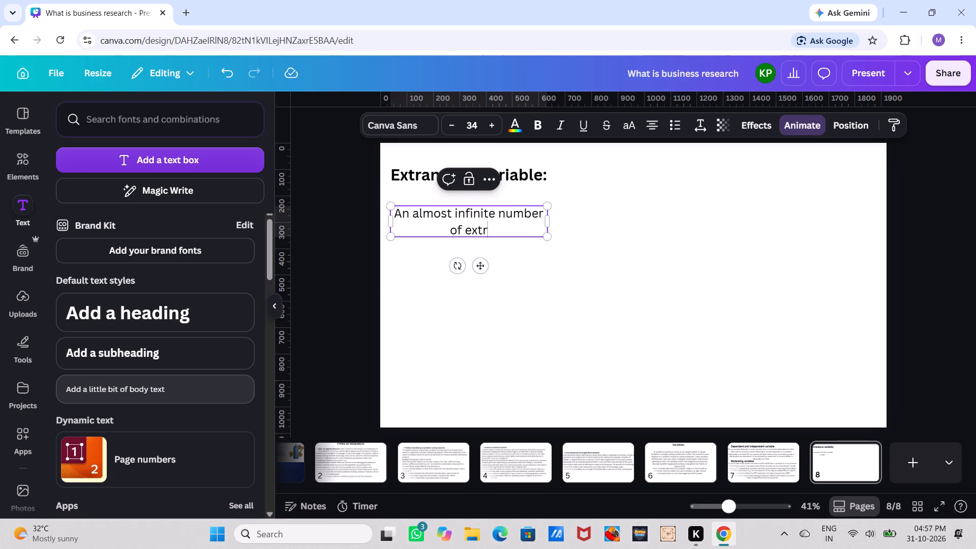
{"action": "type", "text": "an"}
{"action": "type", "text": "eous"}
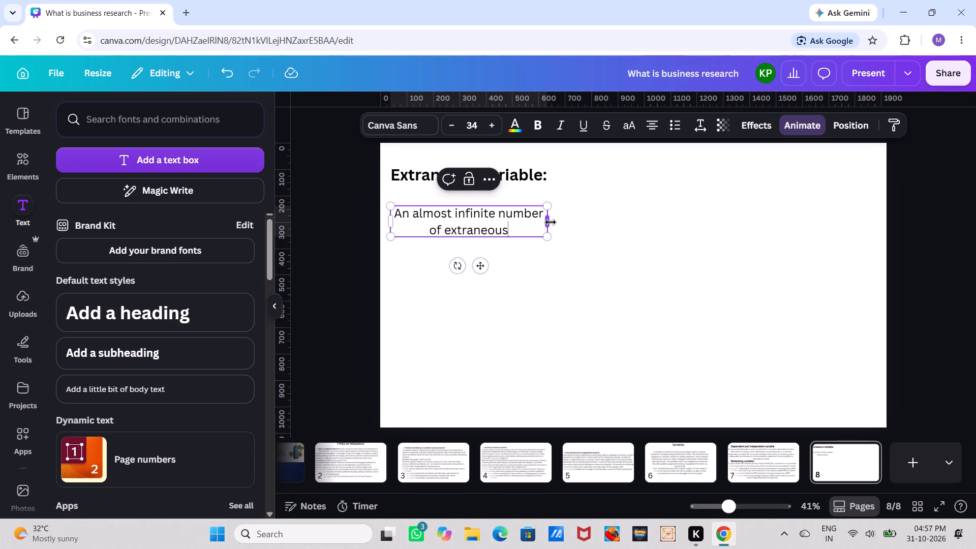
Widen the body text box so the text entered so far fits on a single line.
{"action": "left_click_drag", "start_coordinate": [551, 222], "coordinate": [684, 221]}
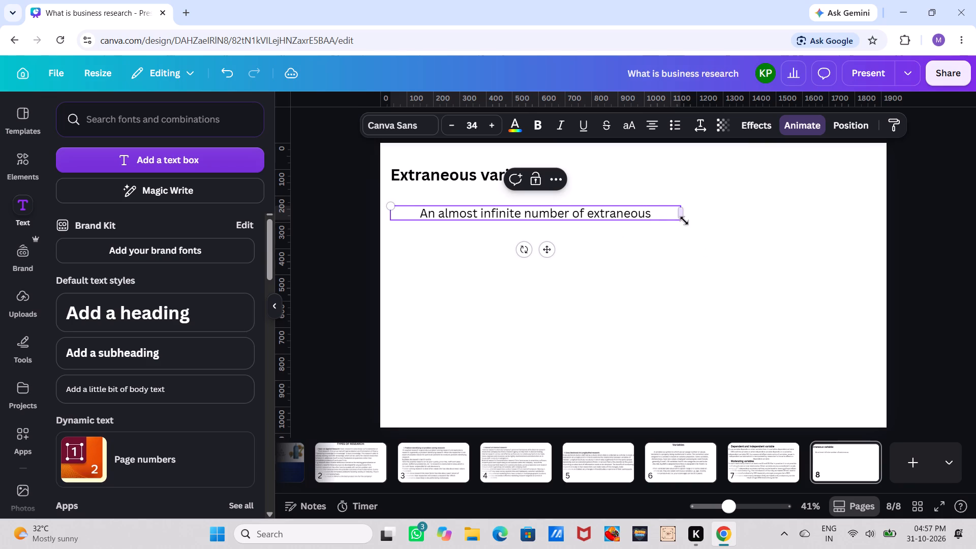
Complete the first body sentence after "extraneous" with "variables exist which can affect given relationship.".
{"action": "key", "text": "space"}
{"action": "type", "text": "vari"}
{"action": "key", "text": "a"}
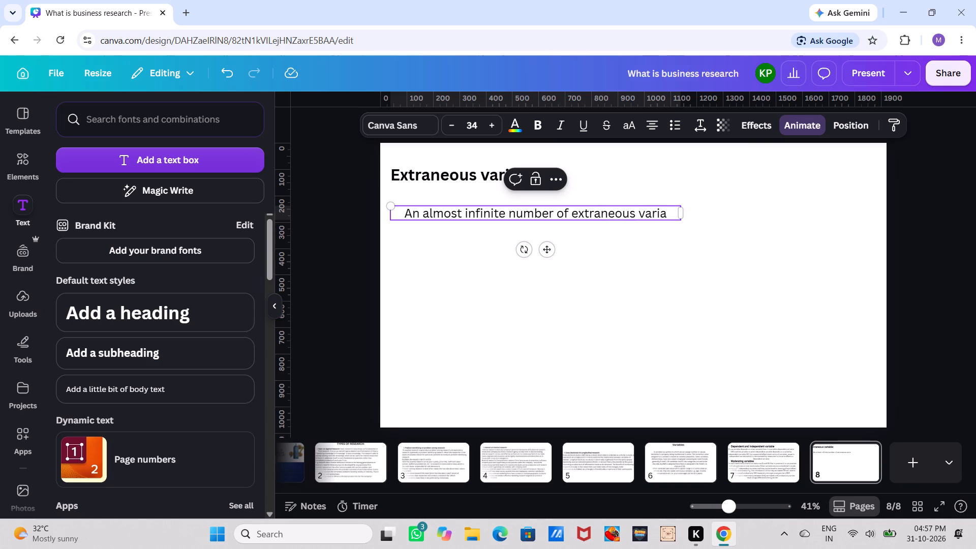
{"action": "key", "text": "b"}
{"action": "type", "text": "les ex"}
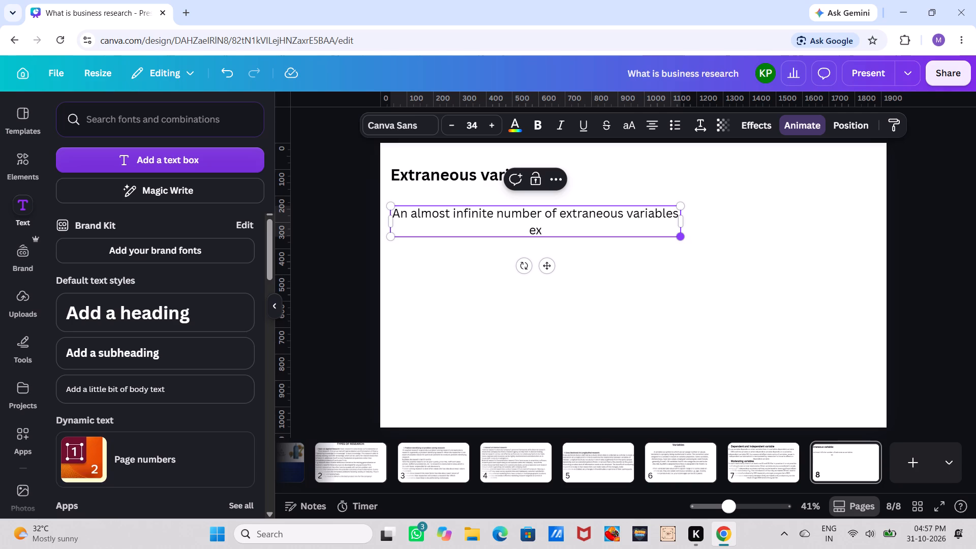
{"action": "type", "text": "ist"}
{"action": "key", "text": "space"}
{"action": "type", "text": "which"}
{"action": "key", "text": "space"}
{"action": "type", "text": "can"}
{"action": "key", "text": "space"}
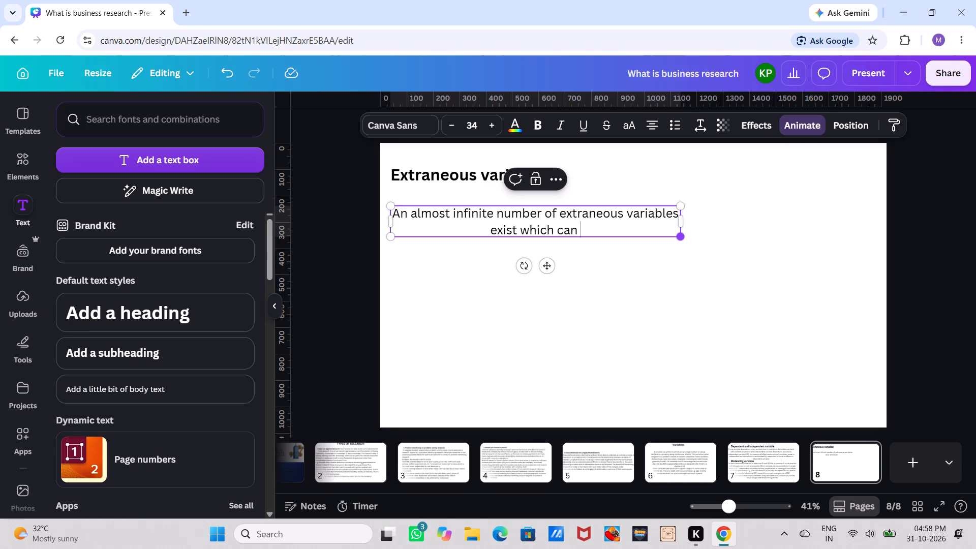
{"action": "key", "text": "e"}
{"action": "key", "text": "BackSpace"}
{"action": "type", "text": "affect"}
{"action": "key", "text": "space"}
{"action": "type", "text": "given"}
{"action": "key", "text": "space"}
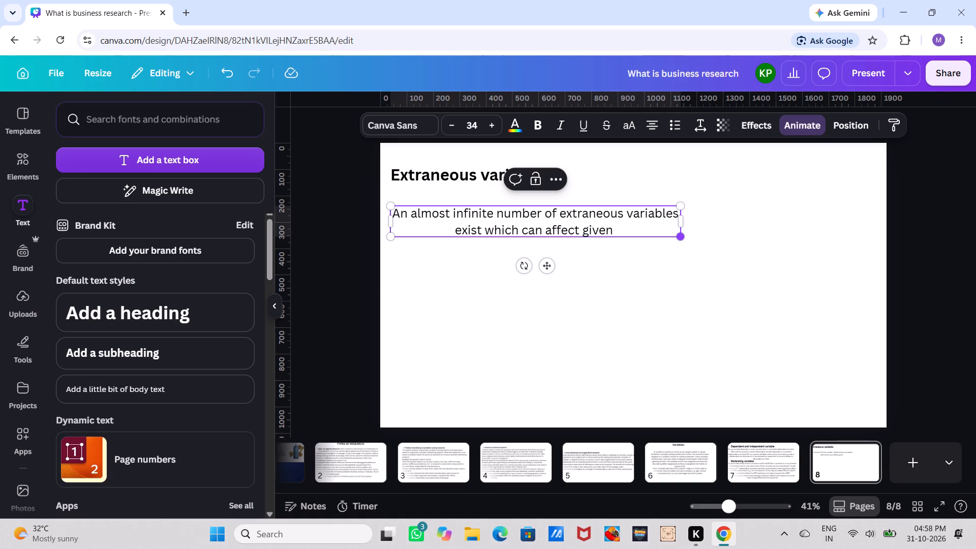
{"action": "type", "text": "re"}
{"action": "type", "text": "lationship"}
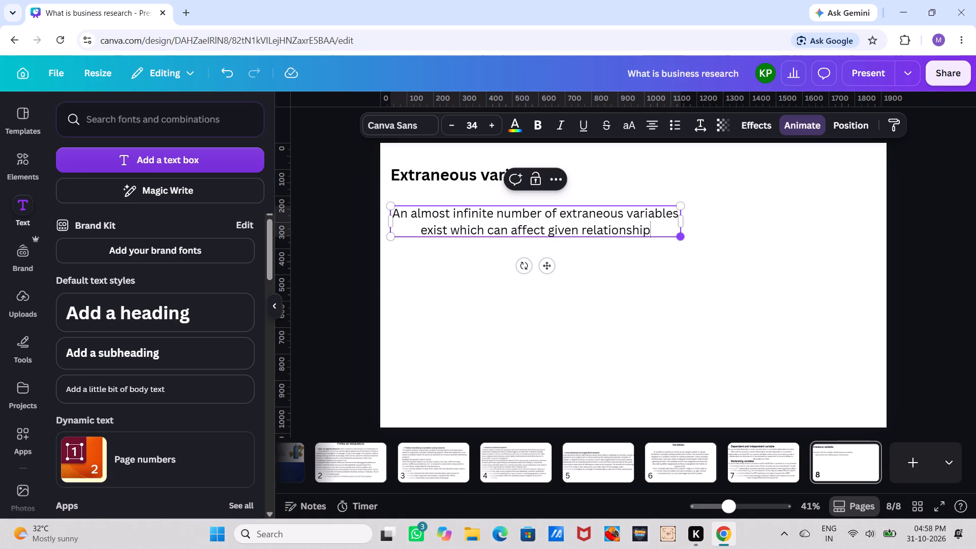
{"action": "type", "text": "."}
Start a second sentence in the body text reading "Some can be treated as IV or MV".
{"action": "key", "text": "space"}
{"action": "type", "text": "Some"}
{"action": "key", "text": "space"}
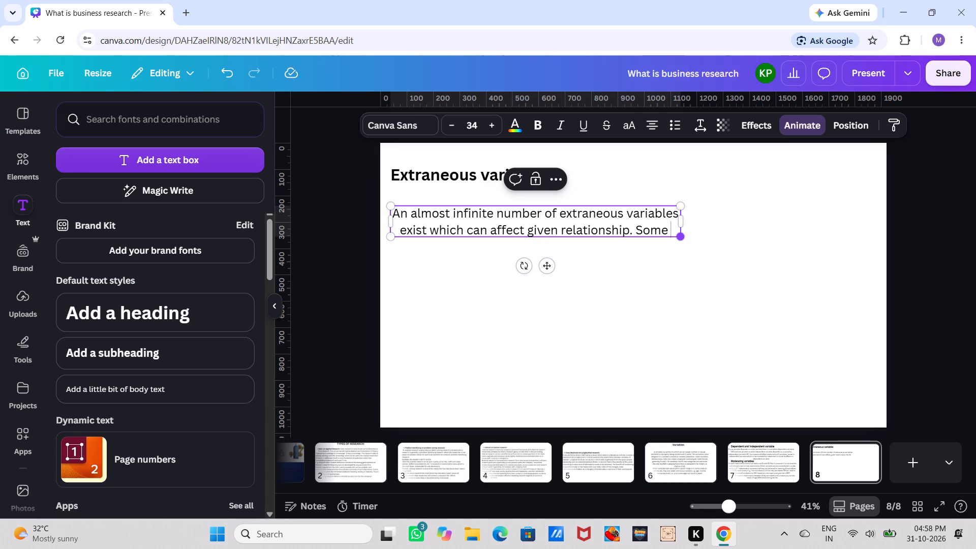
{"action": "type", "text": "can be"}
{"action": "key", "text": "space"}
{"action": "type", "text": "treated"}
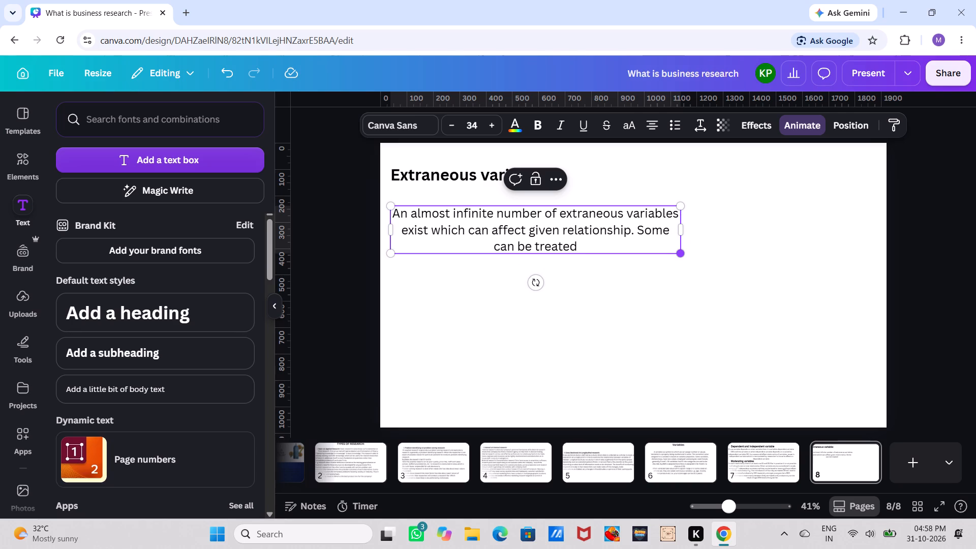
{"action": "key", "text": "space"}
{"action": "type", "text": "as"}
{"action": "key", "text": "space"}
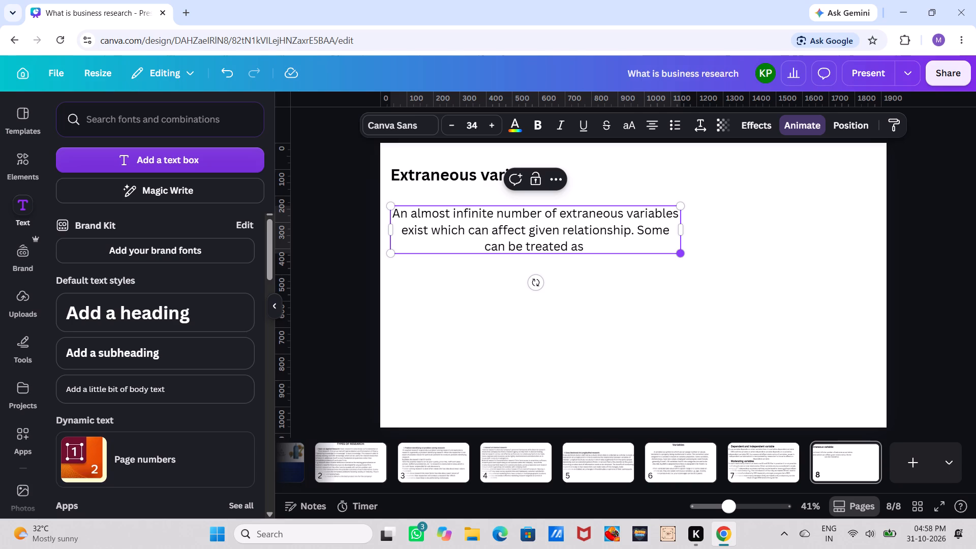
{"action": "type", "text": "IV"}
{"action": "key", "text": "space"}
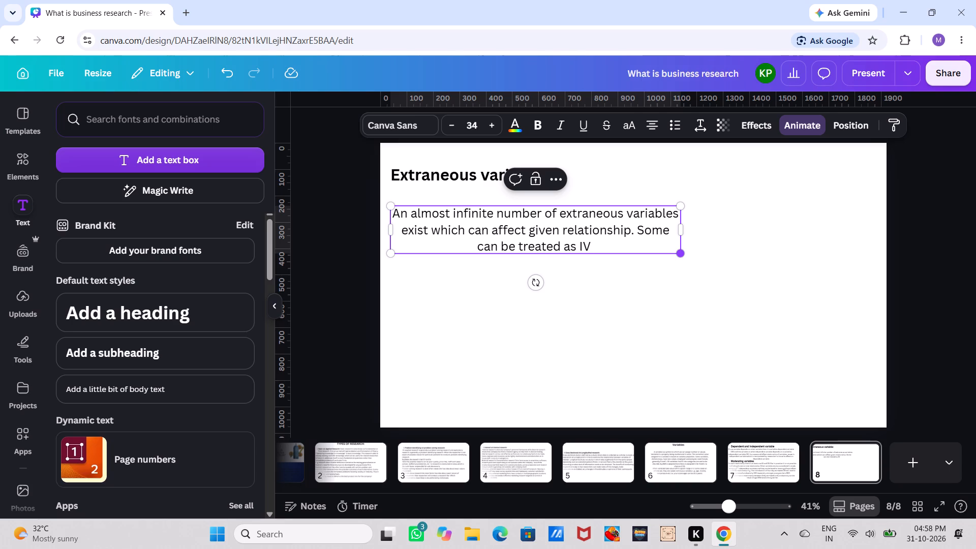
{"action": "type", "text": "or MV"}
{"action": "key", "text": "space"}
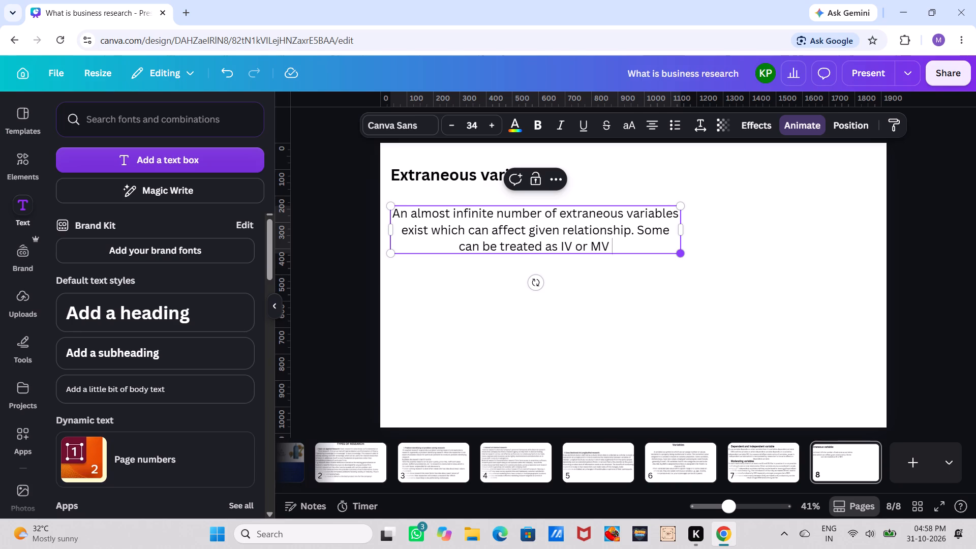
Finish the second sentence with "but most others are either assumed or excluded from the study.".
{"action": "type", "text": "but most"}
{"action": "key", "text": "space"}
{"action": "type", "text": "others"}
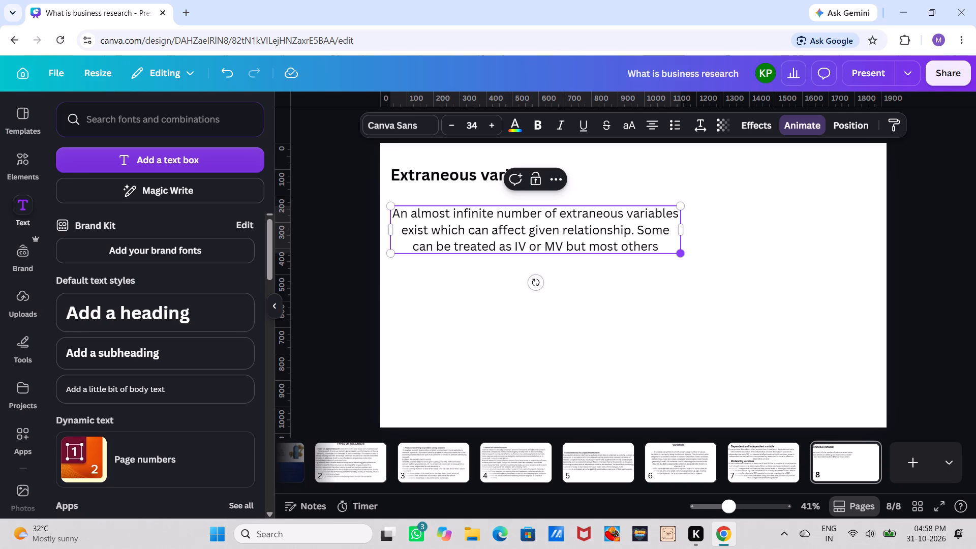
{"action": "key", "text": "space"}
{"action": "type", "text": "are either"}
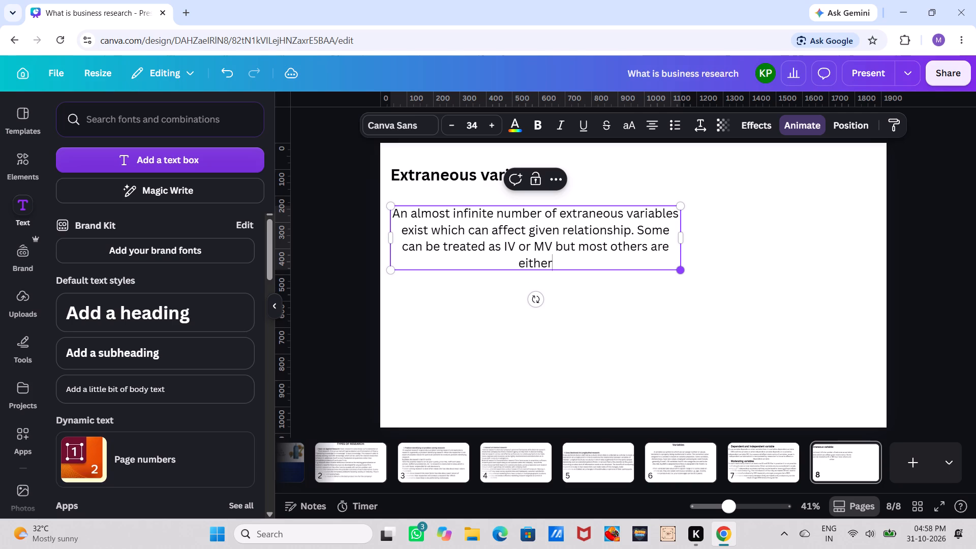
{"action": "key", "text": "space"}
{"action": "type", "text": "ass"}
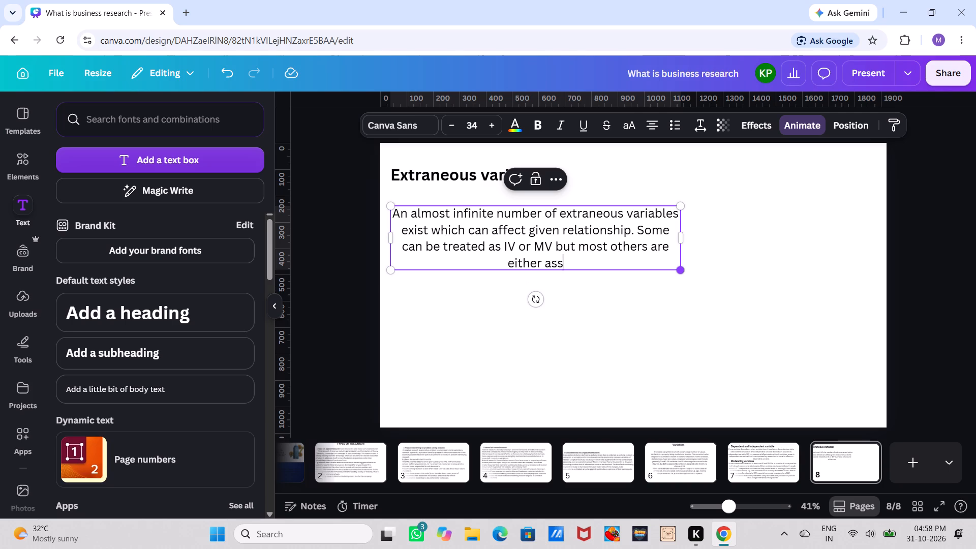
{"action": "type", "text": "umed or"}
{"action": "key", "text": "space"}
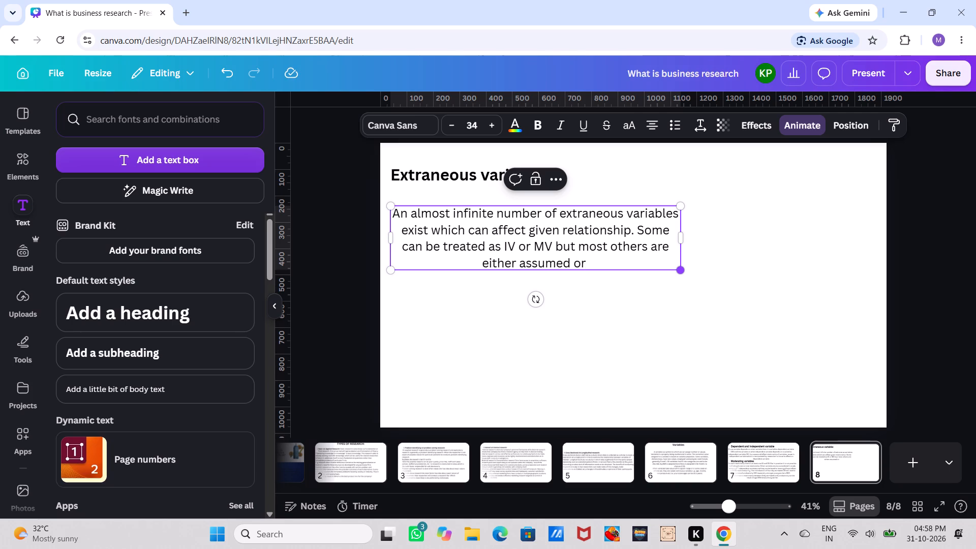
{"action": "type", "text": "exclu"}
{"action": "type", "text": "ded from"}
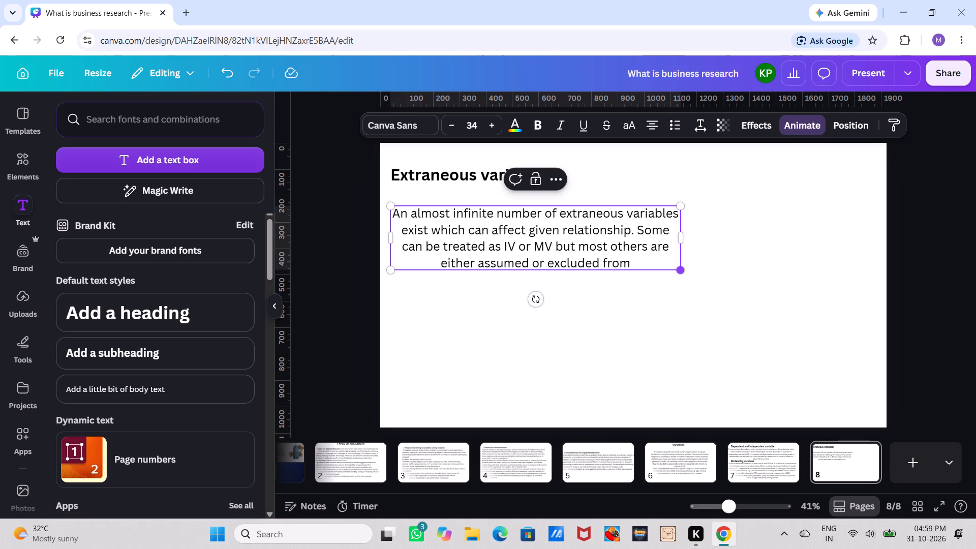
{"action": "key", "text": "space"}
{"action": "type", "text": "the"}
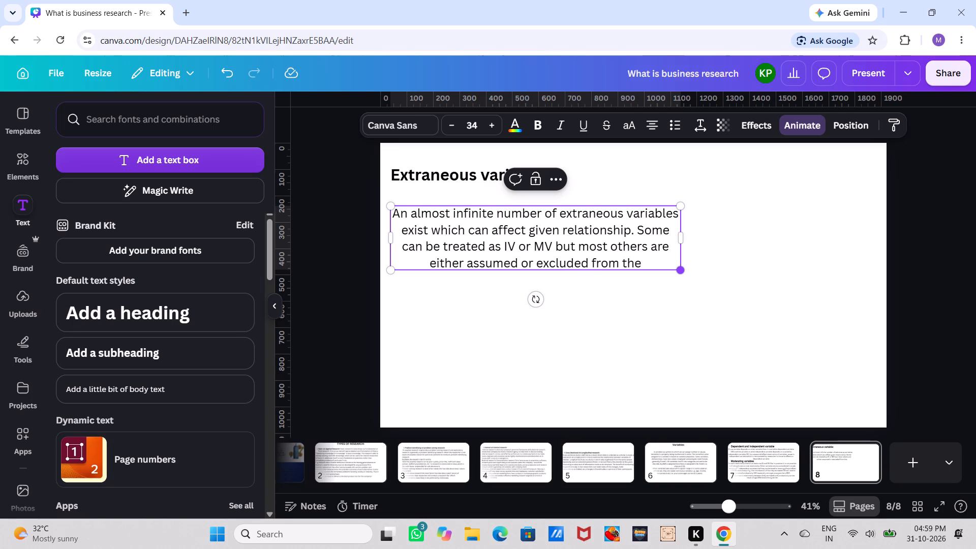
{"action": "key", "text": "space"}
{"action": "type", "text": "study,"}
{"action": "key", "text": "BackSpace"}
{"action": "type", "text": "."}
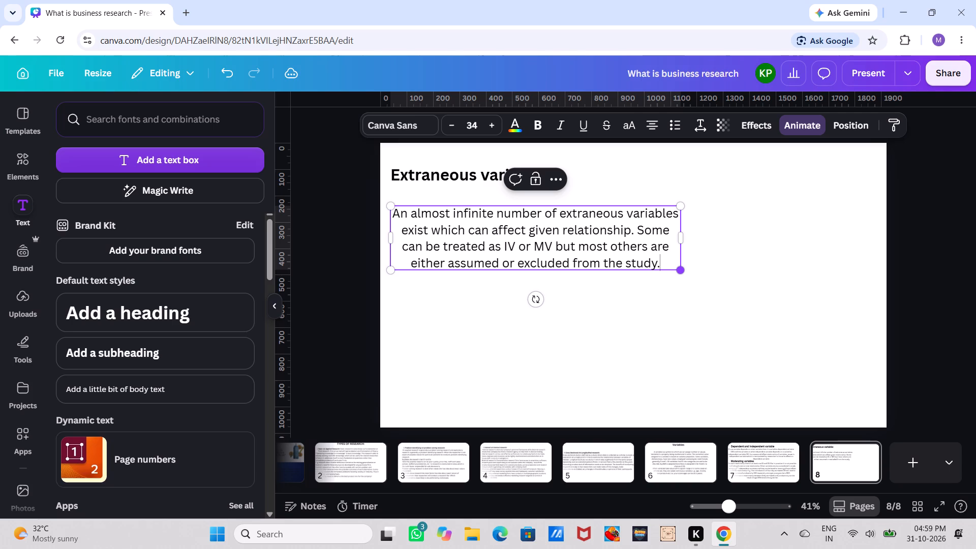
Add the sentence "Fortunately these EV has little or no effect on a given situation." to the body text.
{"action": "key", "text": "space"}
{"action": "type", "text": "Flo"}
{"action": "key", "text": "BackSpace"}
{"action": "key", "text": "BackSpace"}
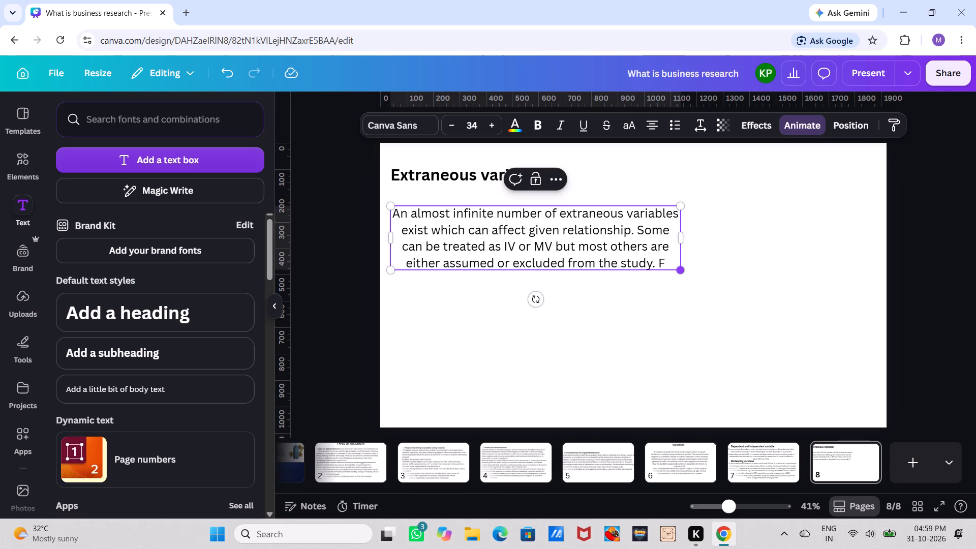
{"action": "key", "text": "o"}
{"action": "type", "text": "rtunately"}
{"action": "key", "text": "space"}
{"action": "type", "text": "these"}
{"action": "key", "text": "space"}
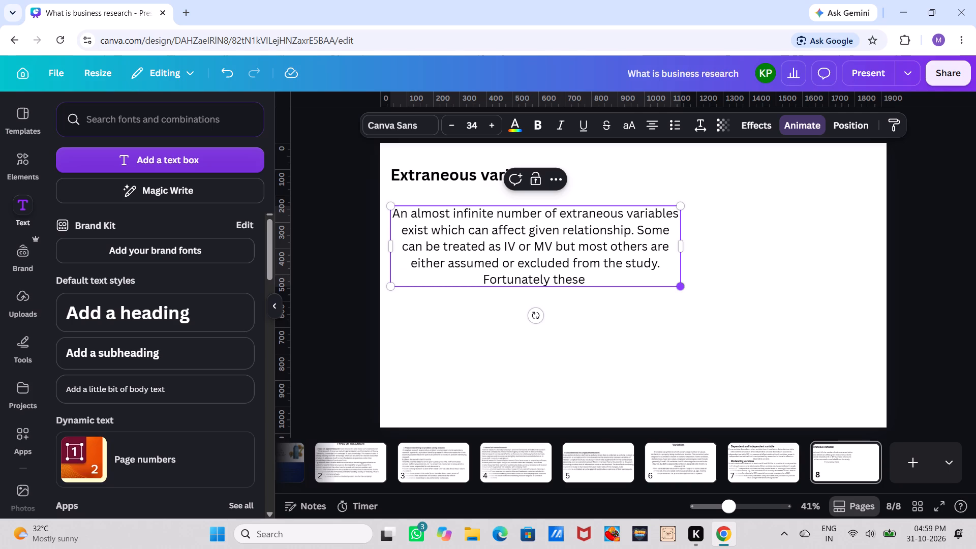
{"action": "key", "text": "shift+e"}
{"action": "key", "text": "shift+v"}
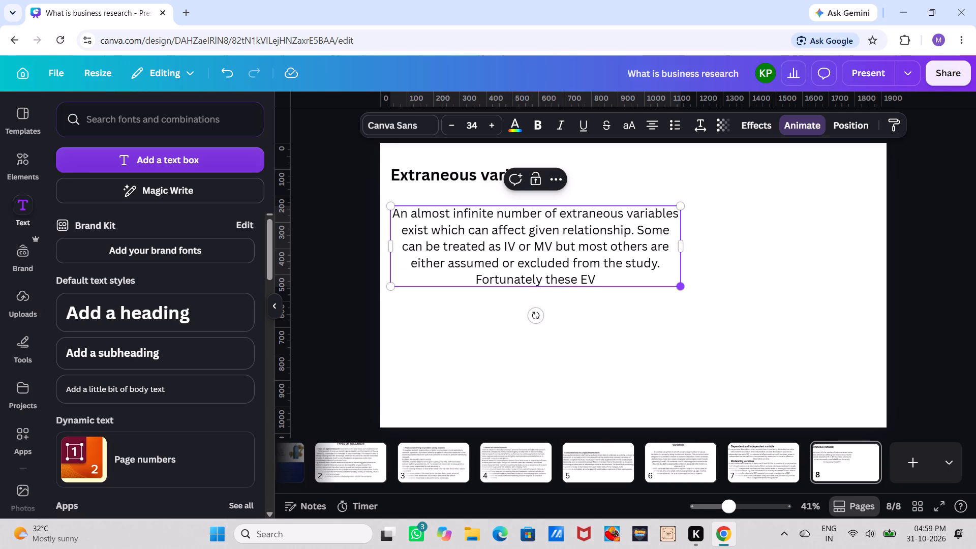
{"action": "key", "text": "space"}
{"action": "type", "text": "has"}
{"action": "key", "text": "space"}
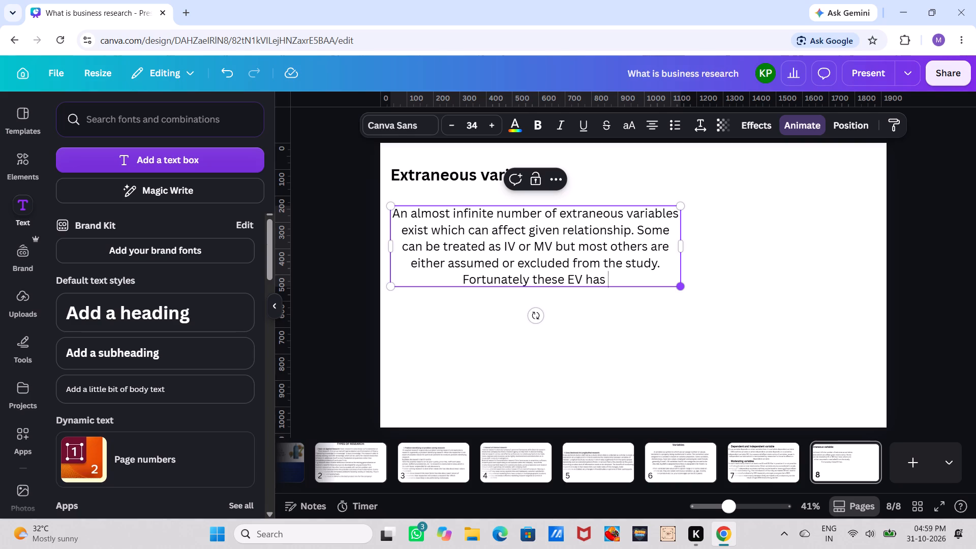
{"action": "type", "text": "little"}
{"action": "key", "text": "space"}
{"action": "type", "text": "or no eefect"}
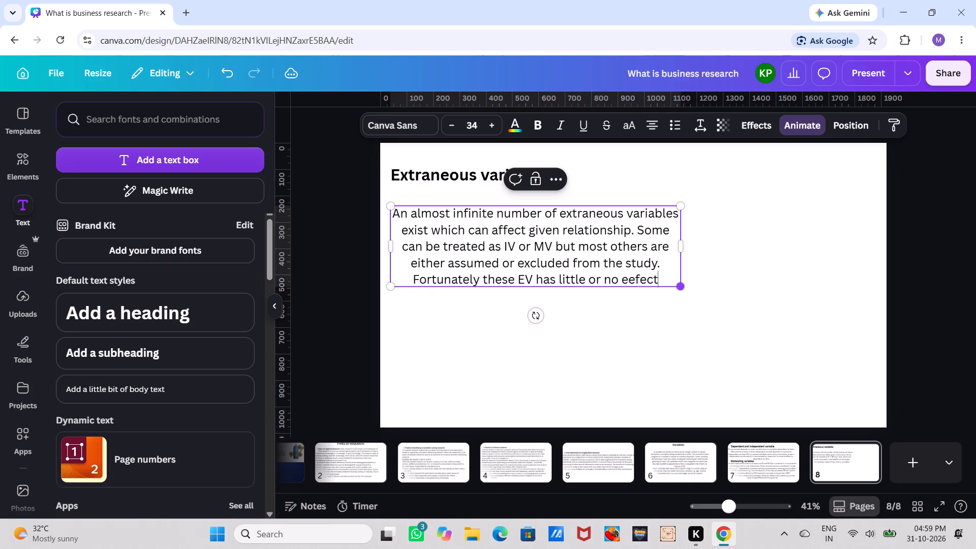
{"action": "key", "text": "BackSpace"}
{"action": "key", "text": "BackSpace"}
{"action": "key", "text": "BackSpace"}
{"action": "key", "text": "BackSpace"}
{"action": "key", "text": "BackSpace"}
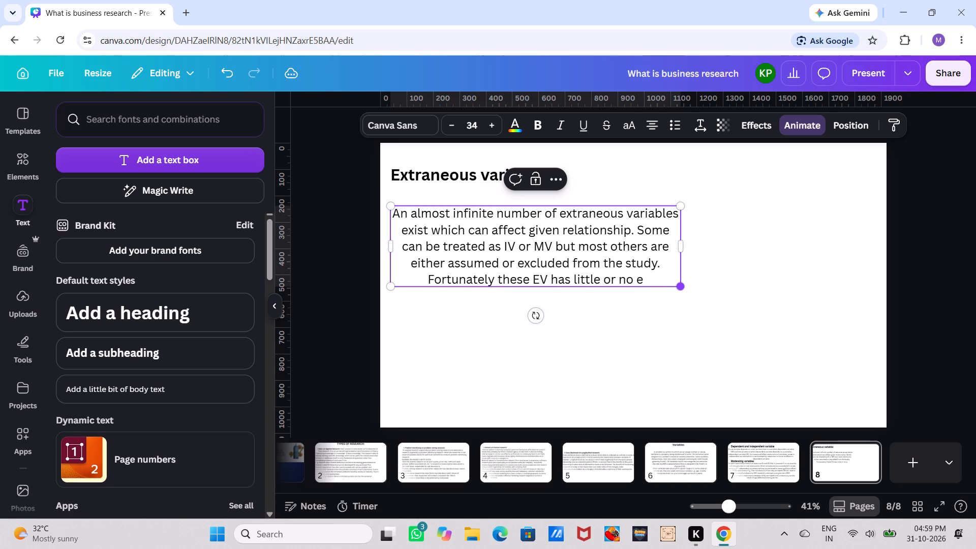
{"action": "type", "text": "ffect on a give"}
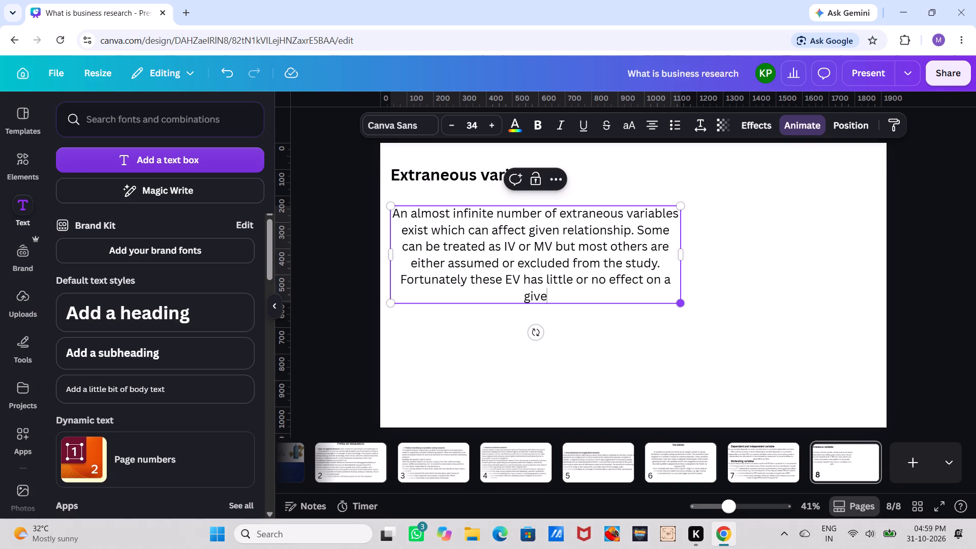
{"action": "type", "text": "n situation"}
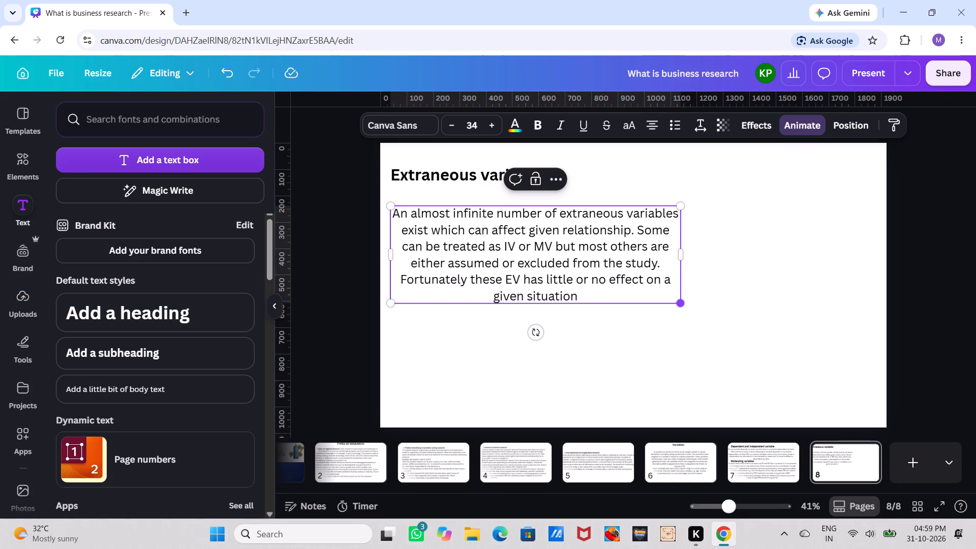
{"action": "type", "text": "."}
Add the sentence "E.g. store size, store location, age of store etc. which are not included in the study." to the body text.
{"action": "key", "text": "space"}
{"action": "key", "text": "shift+e"}
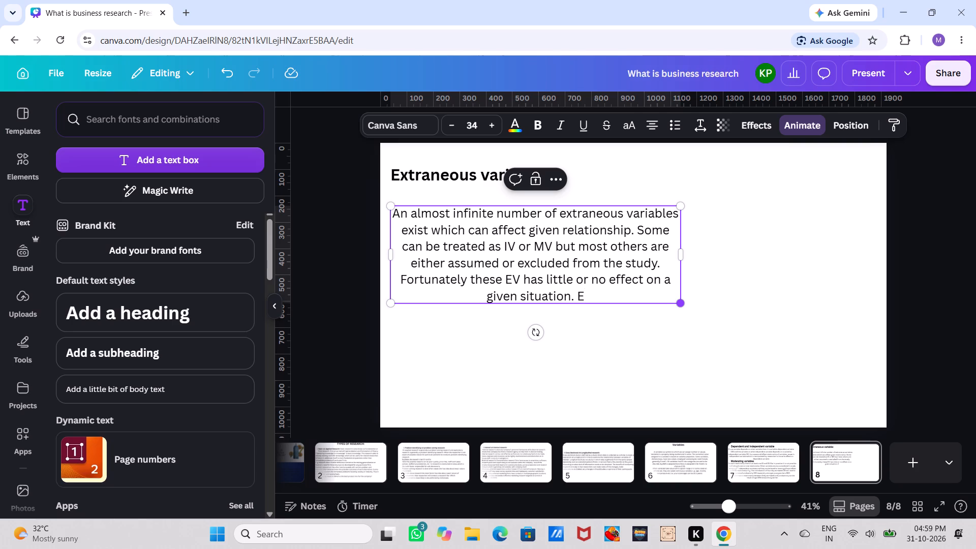
{"action": "type", "text": ".g"}
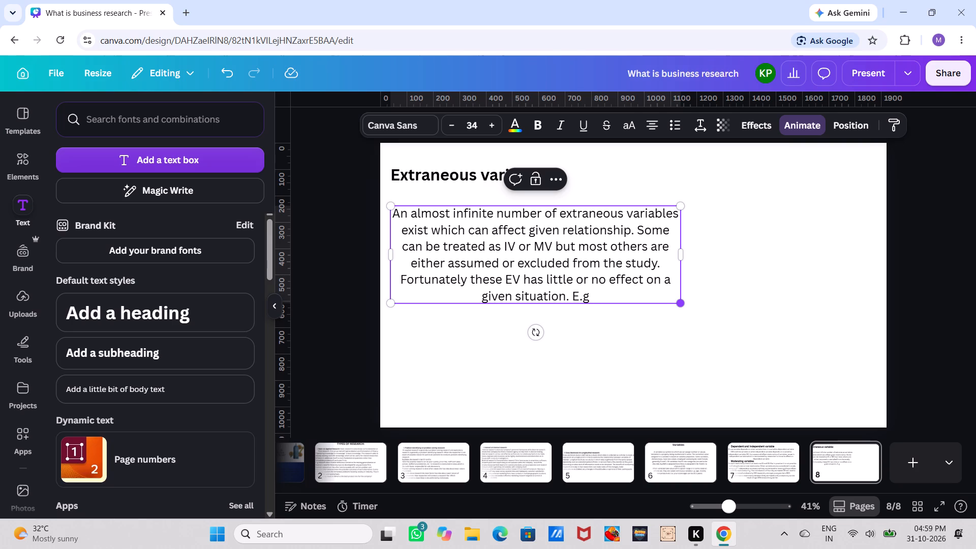
{"action": "type", "text": ". store"}
{"action": "key", "text": "space"}
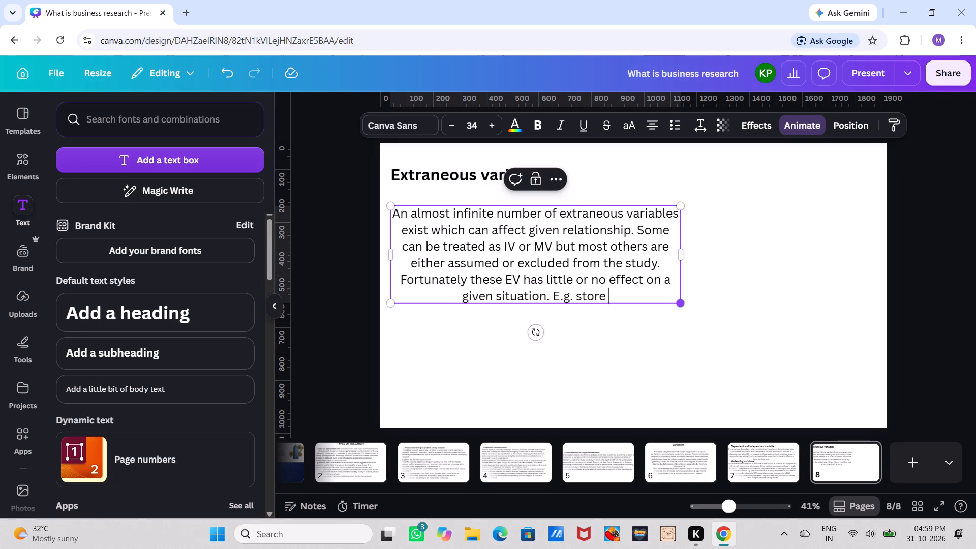
{"action": "type", "text": "size"}
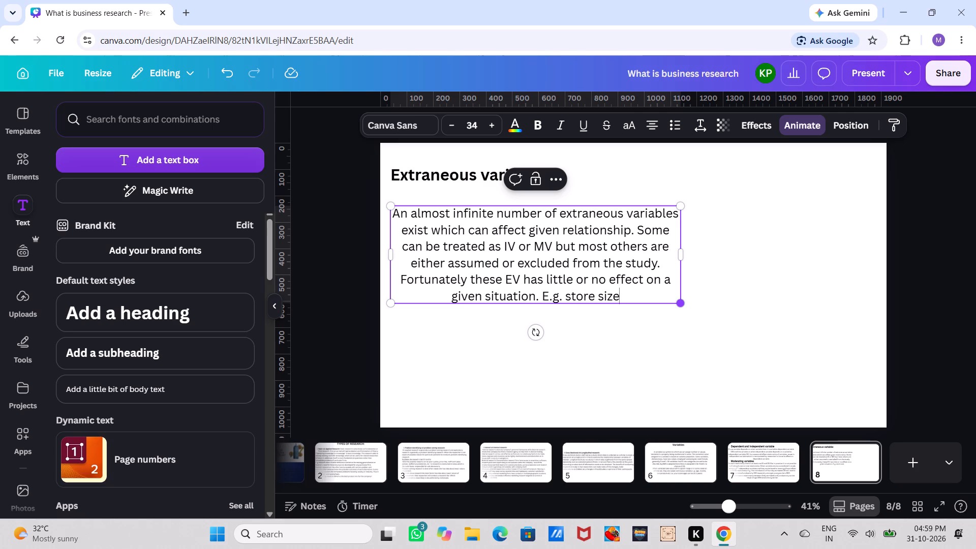
{"action": "type", "text": ", store"}
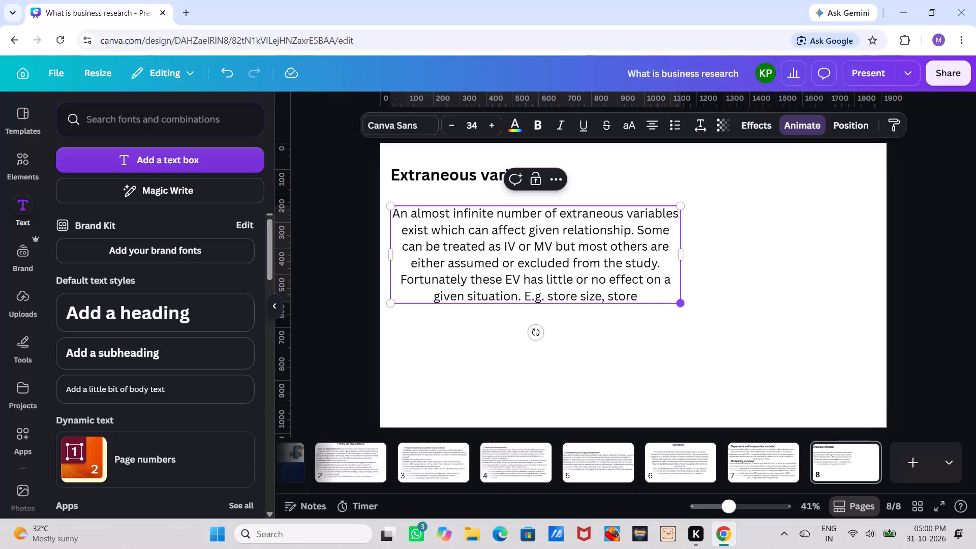
{"action": "key", "text": "space"}
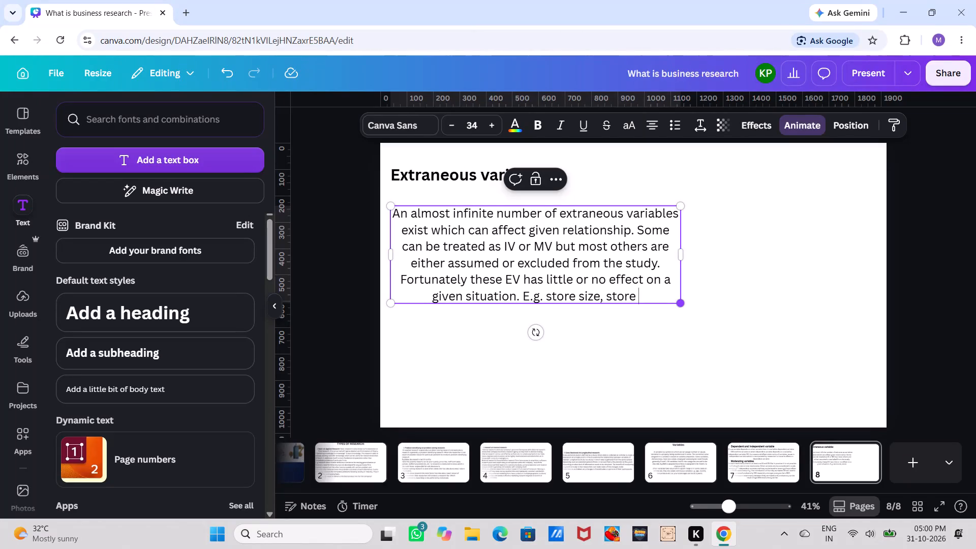
{"action": "type", "text": "location"}
{"action": "type", "text": ", age"}
{"action": "key", "text": "space"}
{"action": "type", "text": "of store etc"}
{"action": "type", "text": ". which are not inc"}
{"action": "type", "text": "lu"}
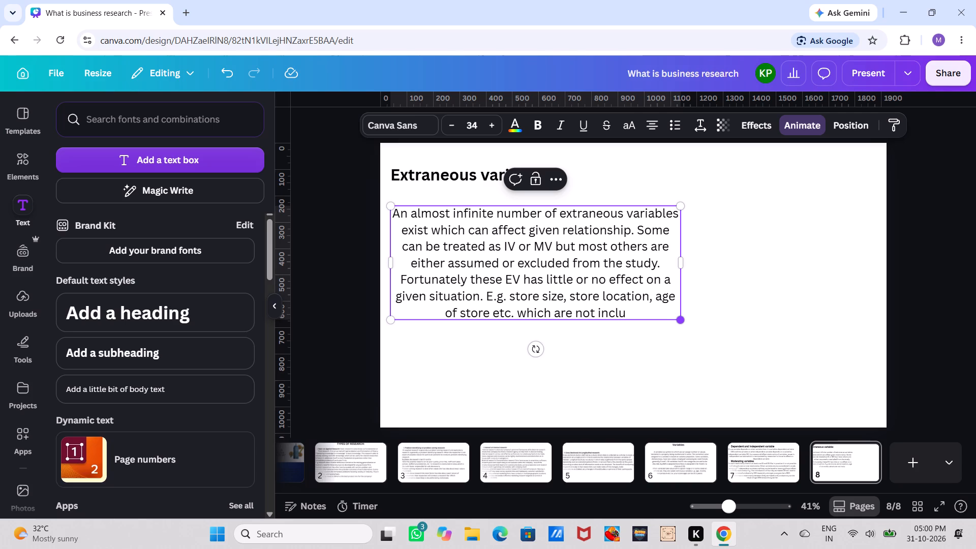
{"action": "type", "text": "ded in the study"}
{"action": "type", "text": "."}
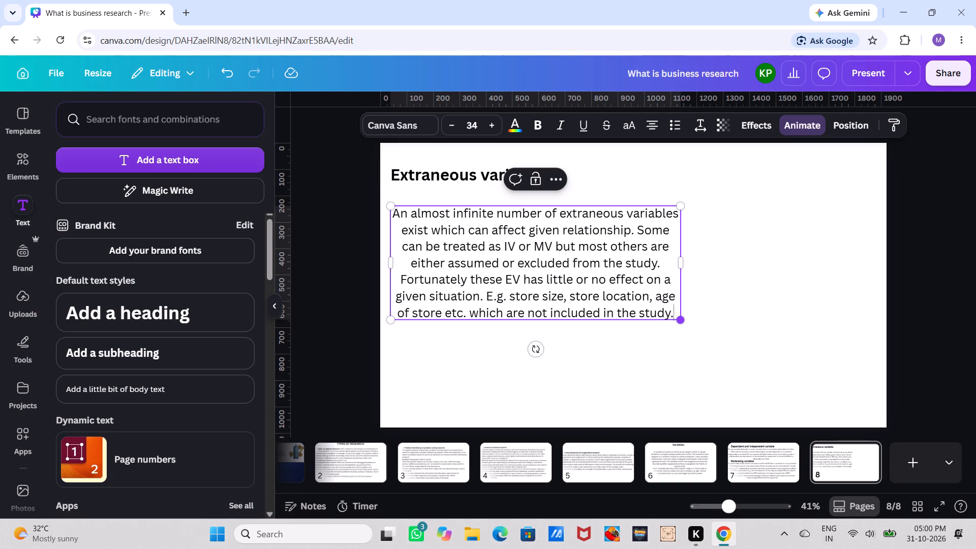
Start a second example in the body text reading "E.g in routine office work (EV)".
{"action": "key", "text": "space"}
{"action": "key", "text": "shift+e"}
{"action": "key", "text": "period"}
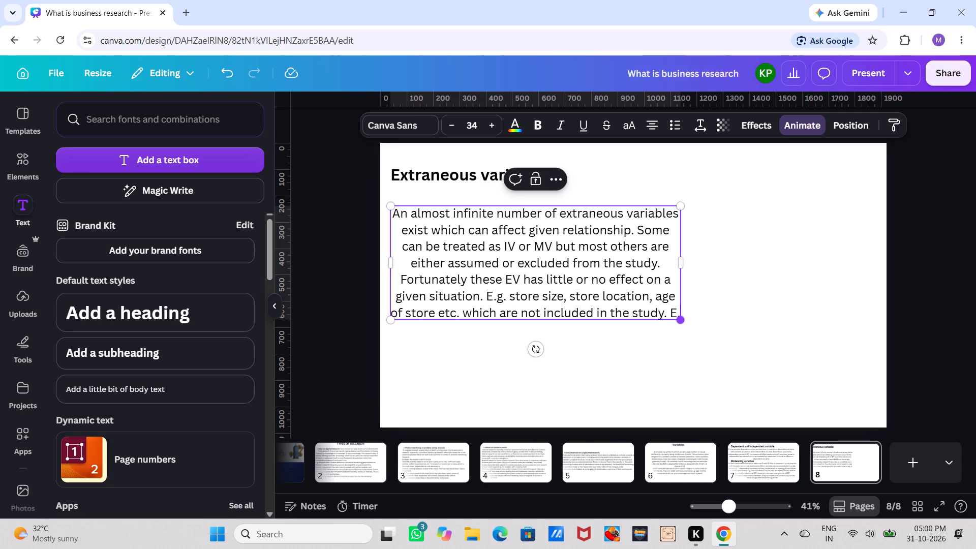
{"action": "type", "text": "g in rout"}
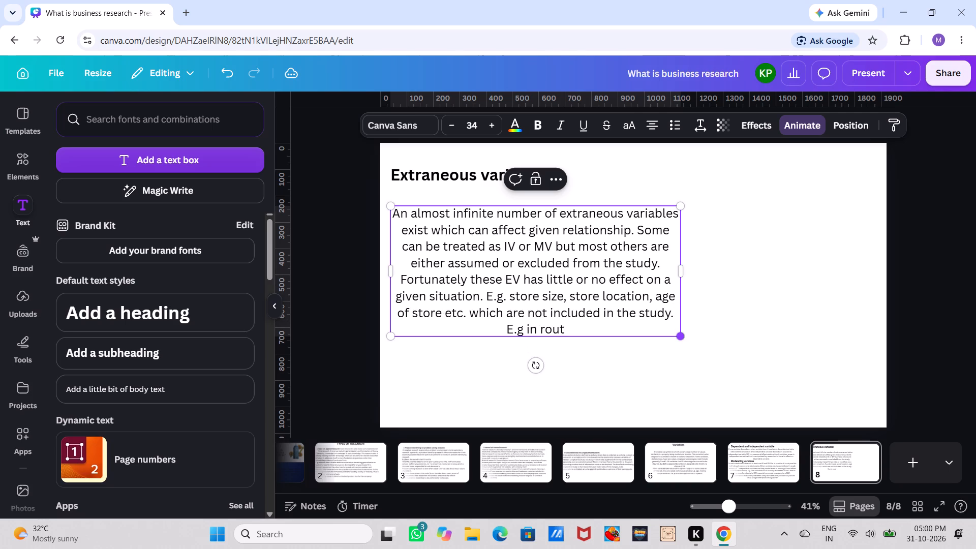
{"action": "type", "text": "ine"}
{"action": "key", "text": "space"}
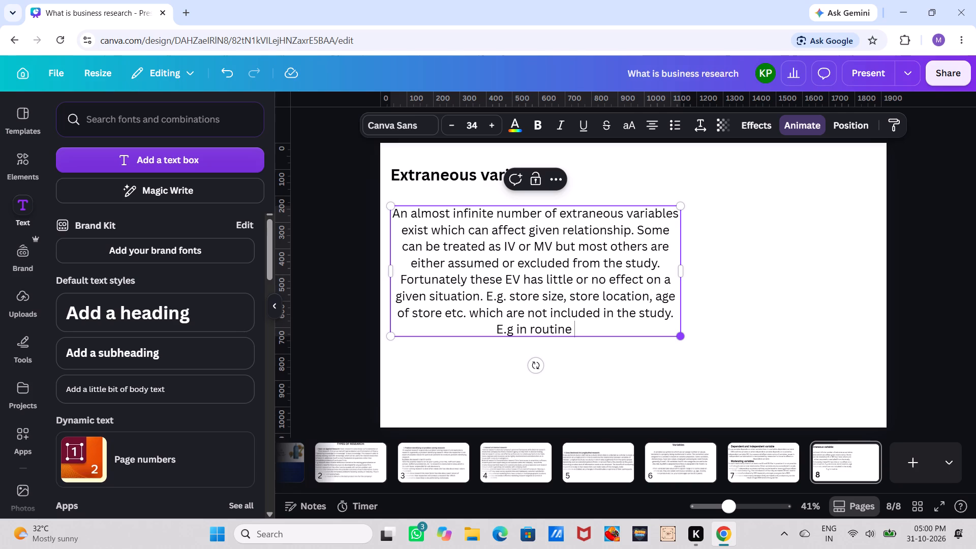
{"action": "type", "text": "office work"}
{"action": "key", "text": "space"}
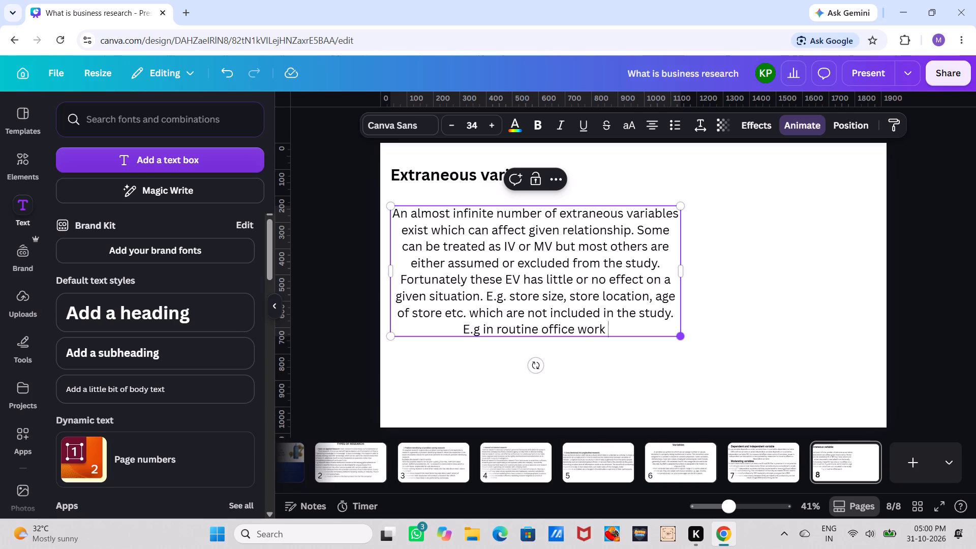
{"action": "key", "text": "shift+parenleft"}
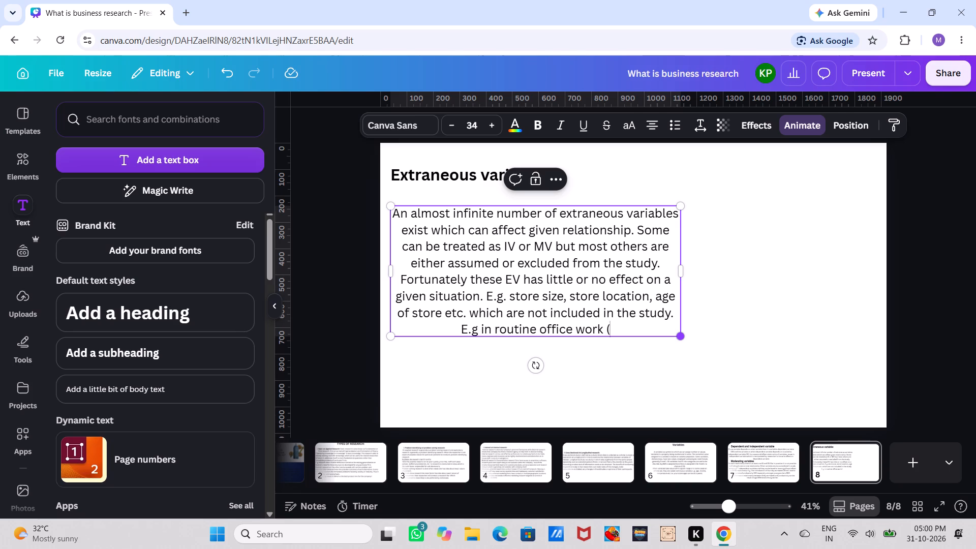
{"action": "key", "text": "shift+e"}
{"action": "key", "text": "shift+v"}
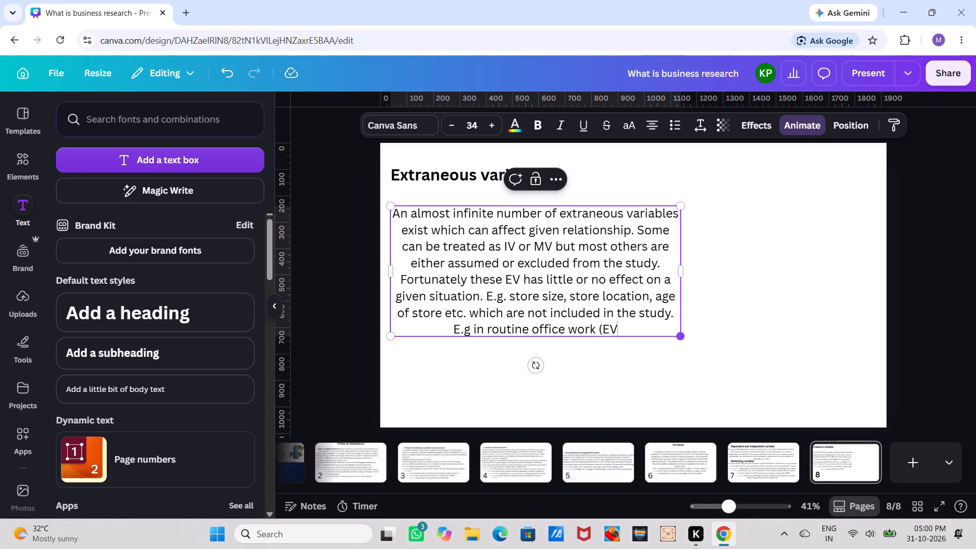
{"action": "key", "text": "shift+parenright"}
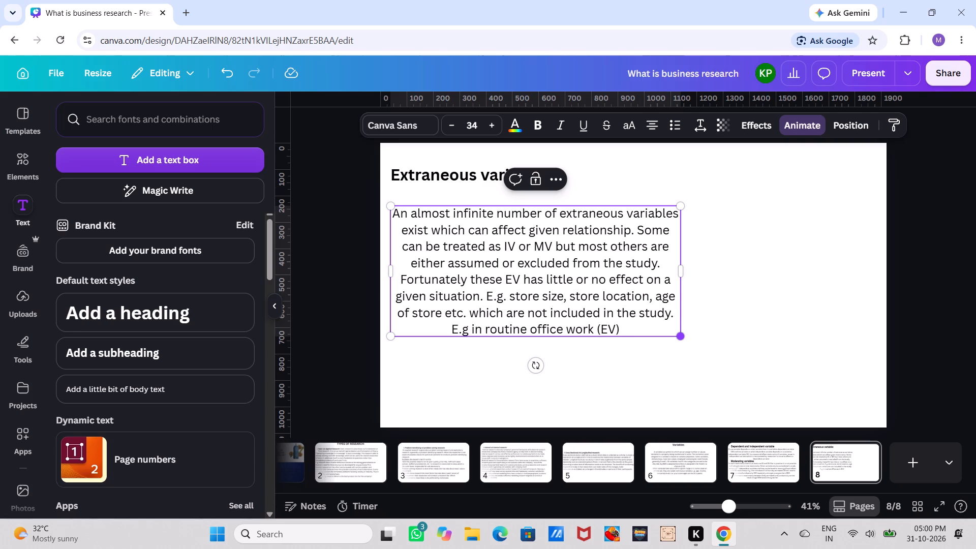
Continue the second example with "the introduction of four day workweek (IV)".
{"action": "key", "text": "space"}
{"action": "type", "text": "the intr"}
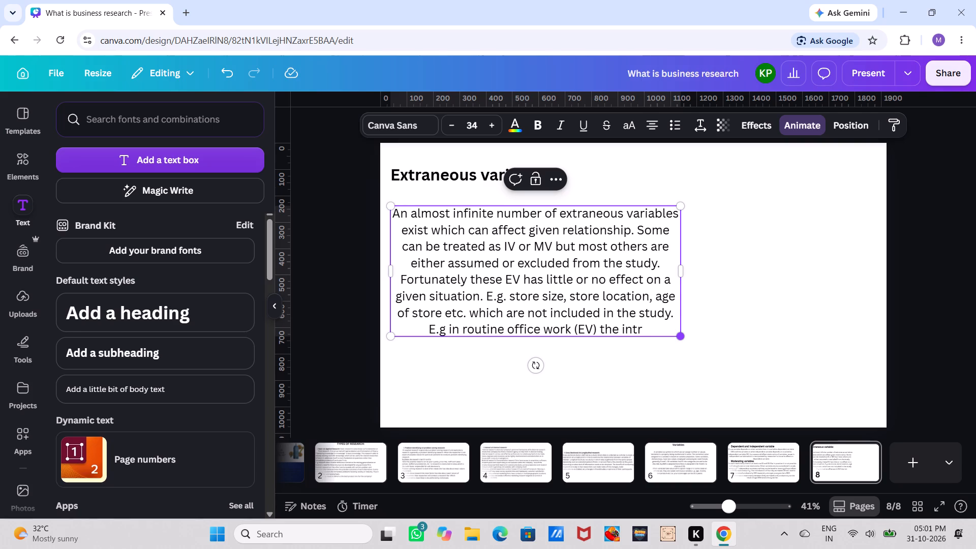
{"action": "type", "text": "odyu"}
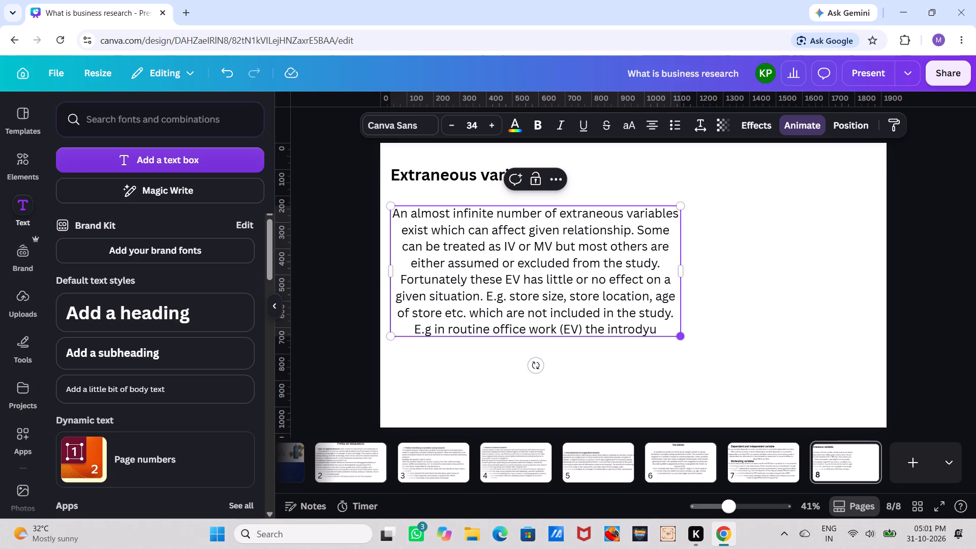
{"action": "key", "text": "BackSpace"}
{"action": "key", "text": "BackSpace"}
{"action": "type", "text": "uct"}
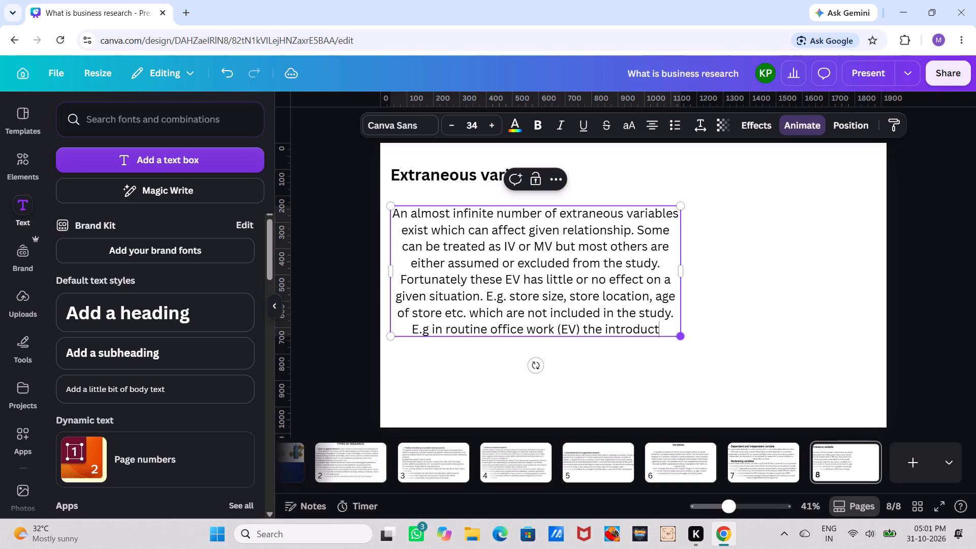
{"action": "type", "text": "io"}
{"action": "type", "text": "n of four"}
{"action": "key", "text": "space"}
{"action": "type", "text": "da"}
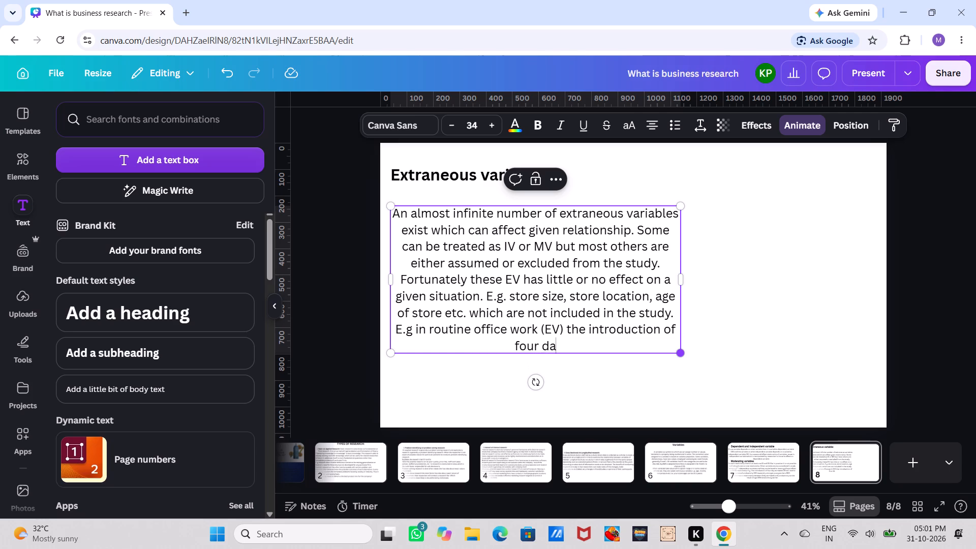
{"action": "type", "text": "y workweek"}
{"action": "key", "text": "space"}
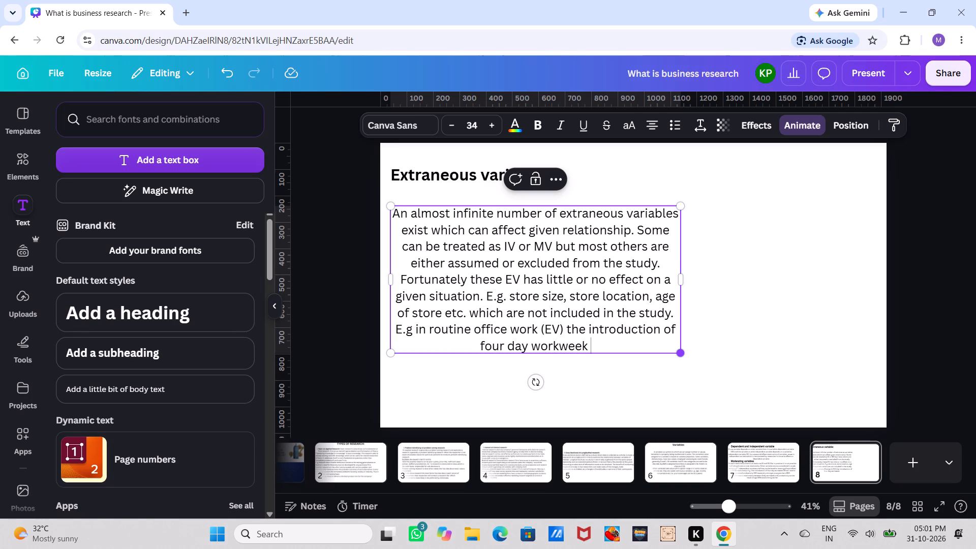
{"action": "type", "text": "(IV)"}
{"action": "key", "text": "space"}
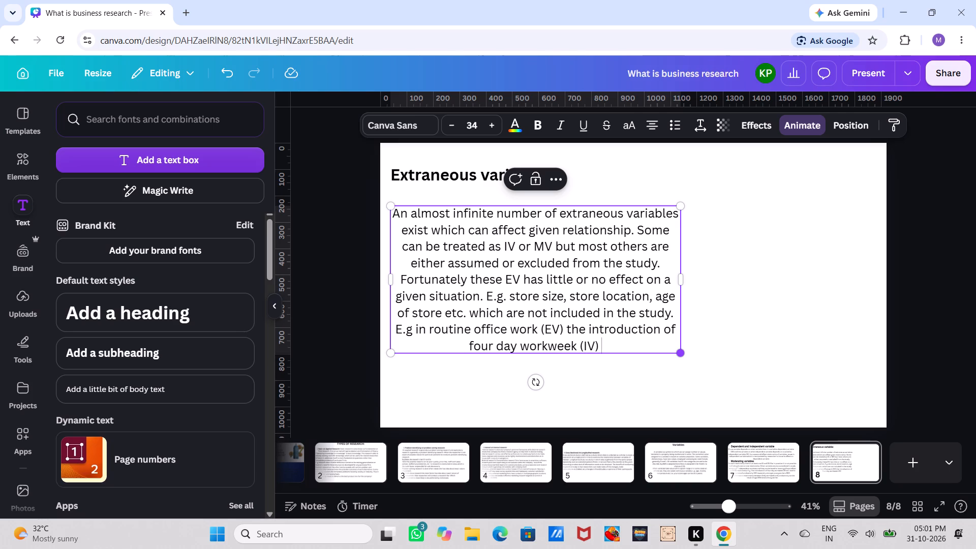
Continue the example sentence with "will lead to increased productivity (DV)".
{"action": "type", "text": "will lead to"}
{"action": "key", "text": "space"}
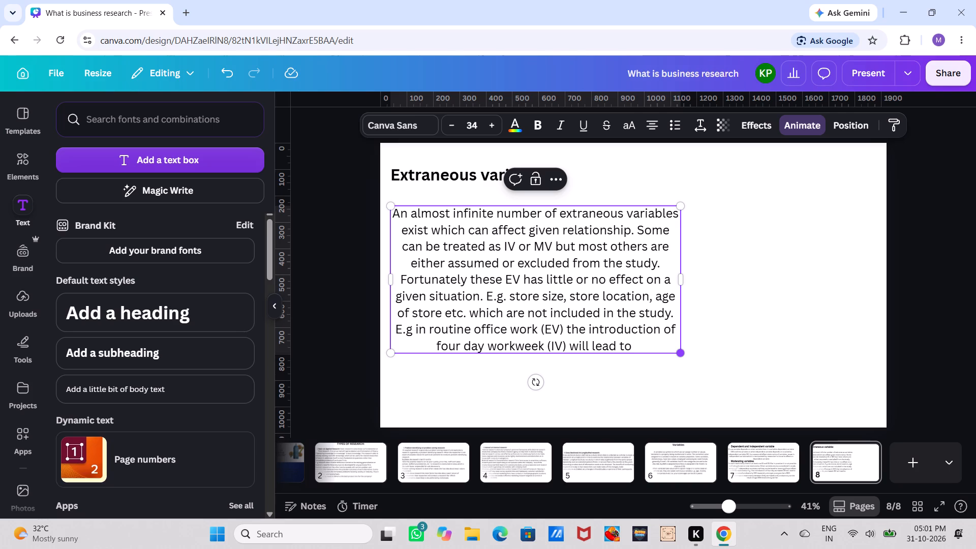
{"action": "type", "text": "increased p"}
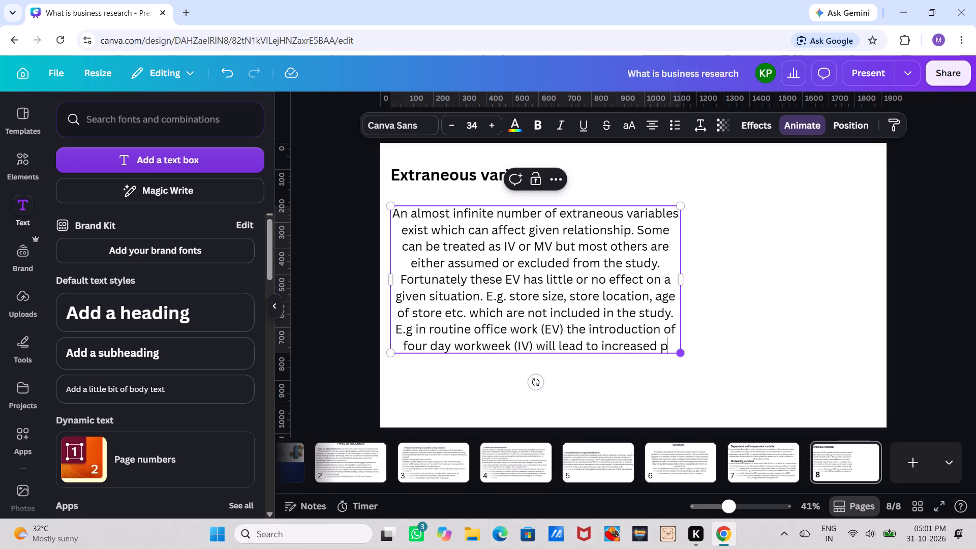
{"action": "type", "text": "rp"}
{"action": "key", "text": "BackSpace"}
{"action": "type", "text": "oductivity"}
{"action": "key", "text": "space"}
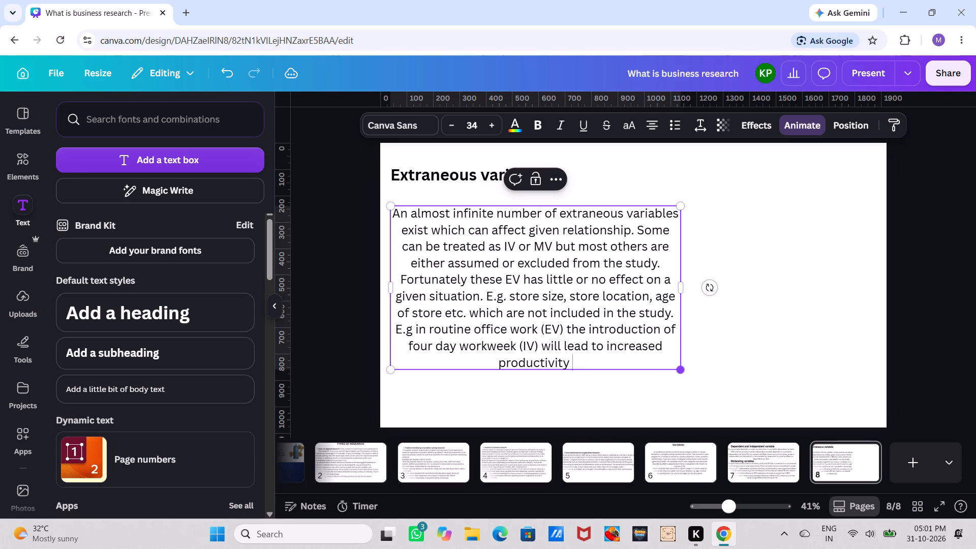
{"action": "key", "text": "shift+parenleft"}
{"action": "key", "text": "shift+d"}
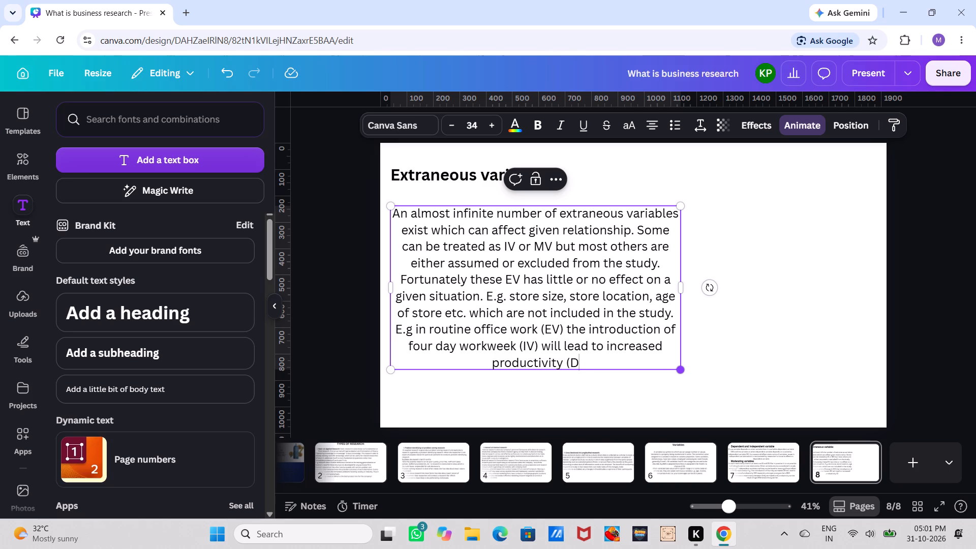
{"action": "key", "text": "shift+v"}
{"action": "key", "text": "shift+parenright"}
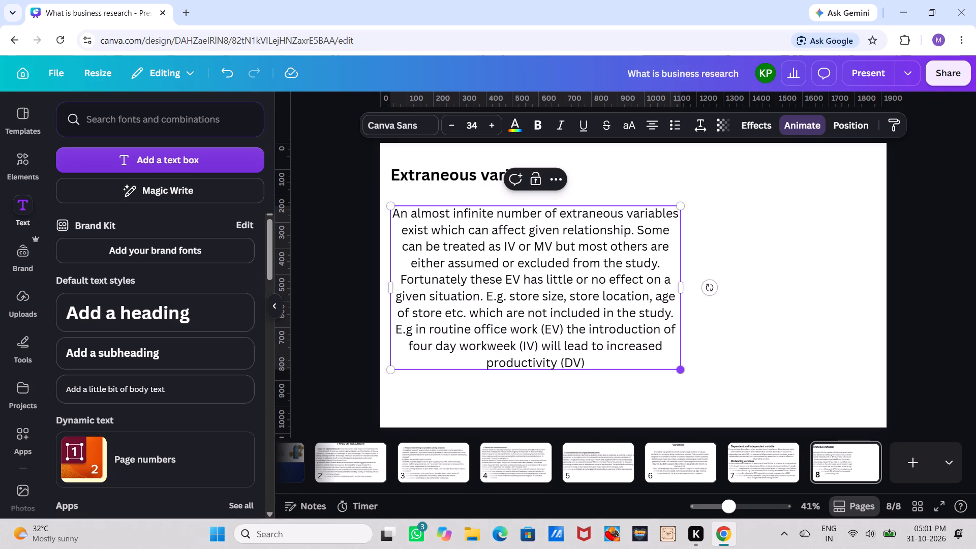
Finish the example sentence with "especially amongst young workers (MV).".
{"action": "key", "text": "space"}
{"action": "type", "text": "es"}
{"action": "type", "text": "pecis"}
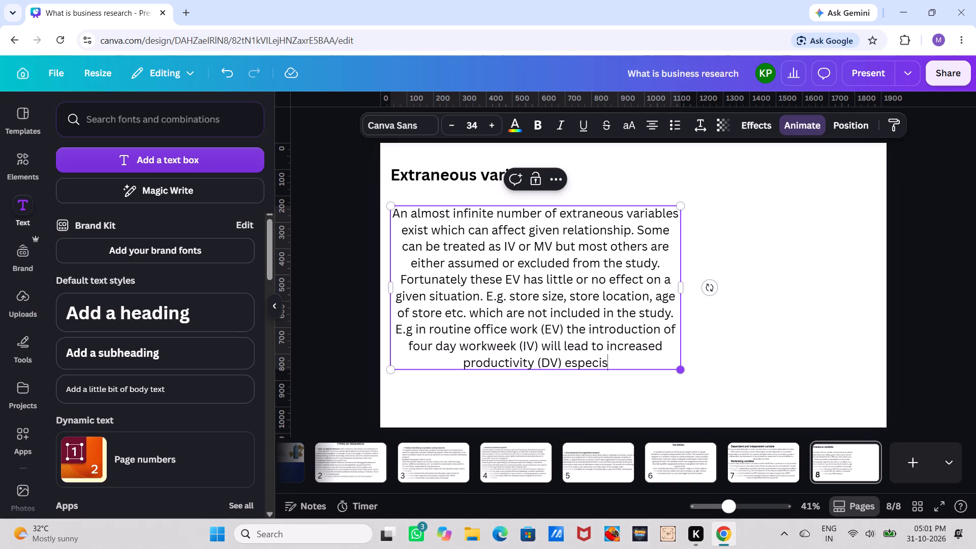
{"action": "key", "text": "BackSpace"}
{"action": "type", "text": "ally"}
{"action": "key", "text": "space"}
{"action": "type", "text": "amongst young workers"}
{"action": "key", "text": "space"}
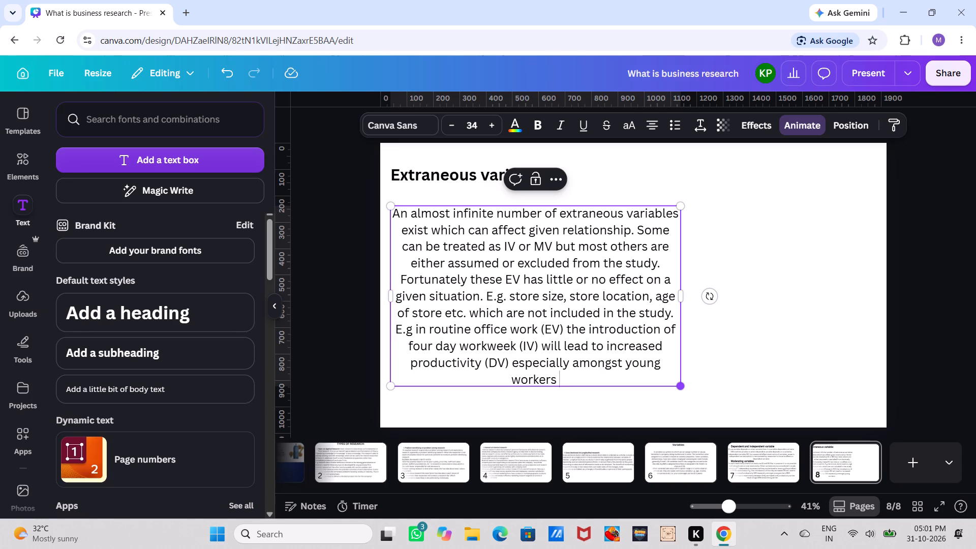
{"action": "type", "text": "(MV)"}
{"action": "key", "text": "period"}
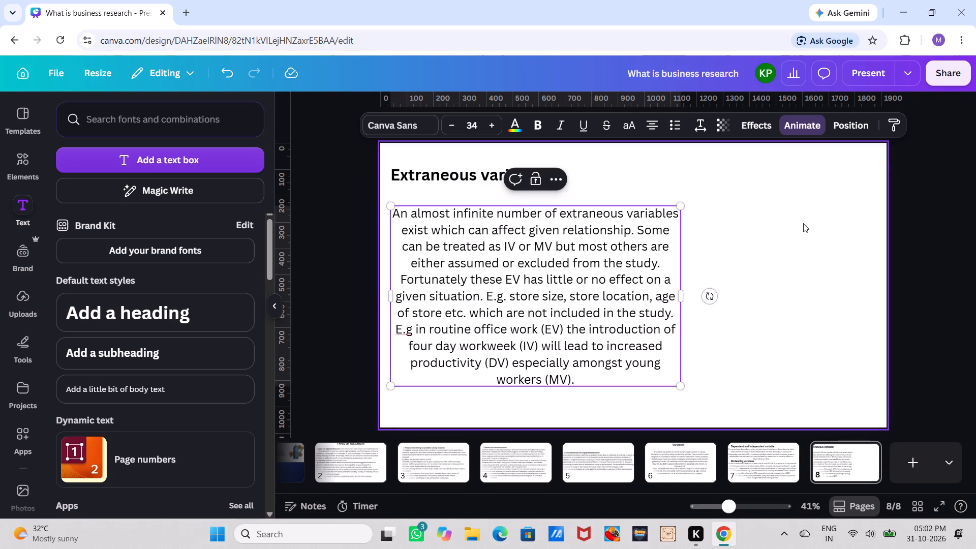
Widen the body text box on page 8 so its lines span most of the page width.
{"action": "left_click_drag", "start_coordinate": [682, 299], "coordinate": [748, 298]}
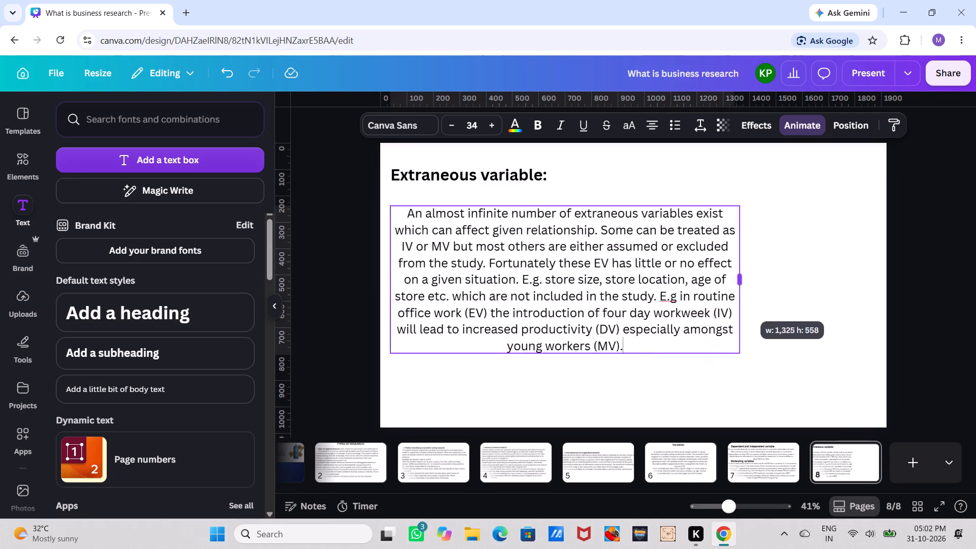
{"action": "left_click_drag", "start_coordinate": [748, 298], "coordinate": [838, 291]}
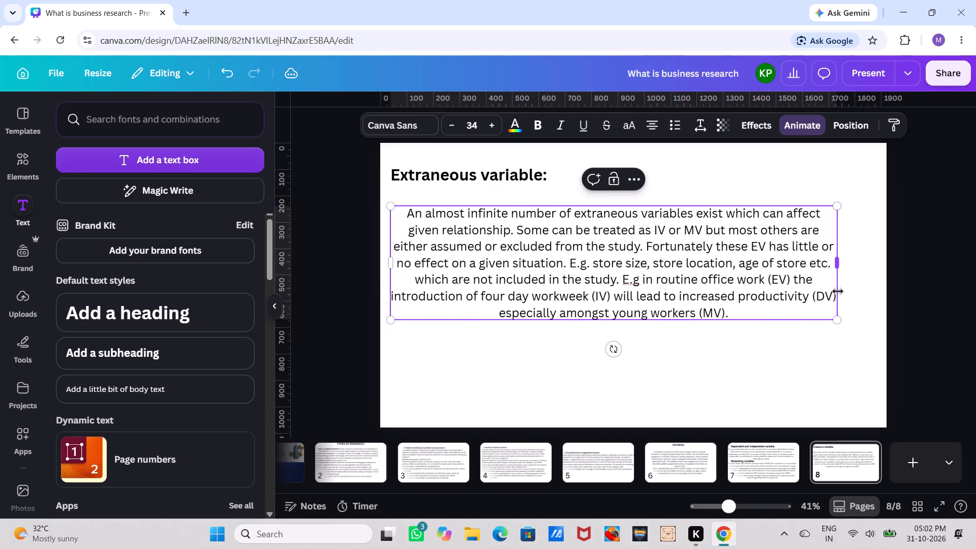
Move the body text slightly down toward the page centre and place the "Extraneous variable:" heading roughly centred above it.
{"action": "left_click_drag", "start_coordinate": [767, 279], "coordinate": [772, 300]}
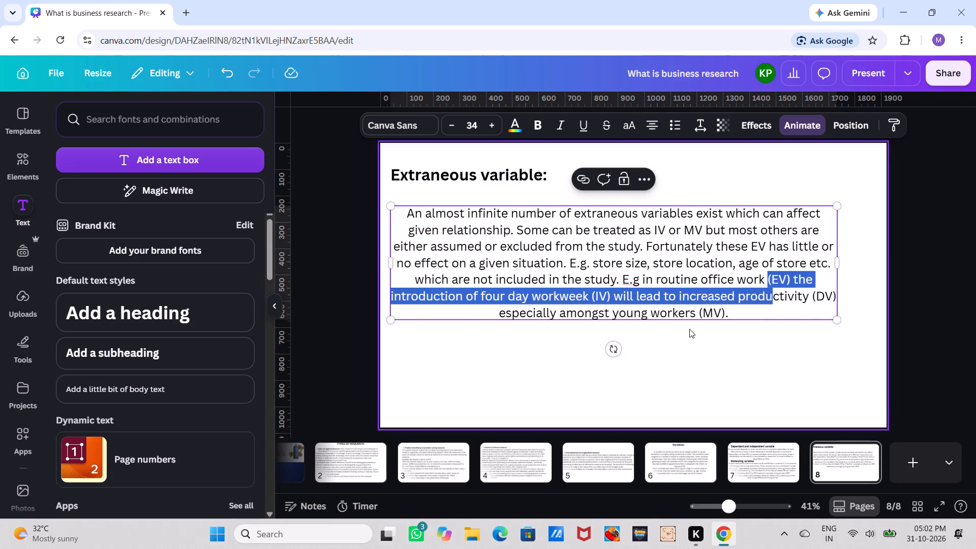
{"action": "left_click", "coordinate": [679, 320]}
{"action": "left_click_drag", "start_coordinate": [687, 301], "coordinate": [703, 316]}
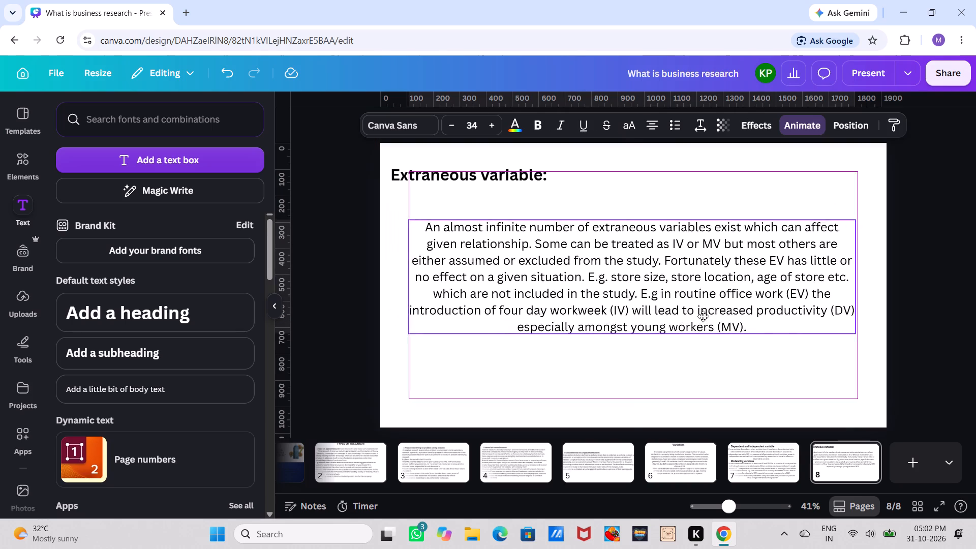
{"action": "left_click_drag", "start_coordinate": [703, 316], "coordinate": [705, 326]}
{"action": "left_click_drag", "start_coordinate": [510, 166], "coordinate": [656, 178]}
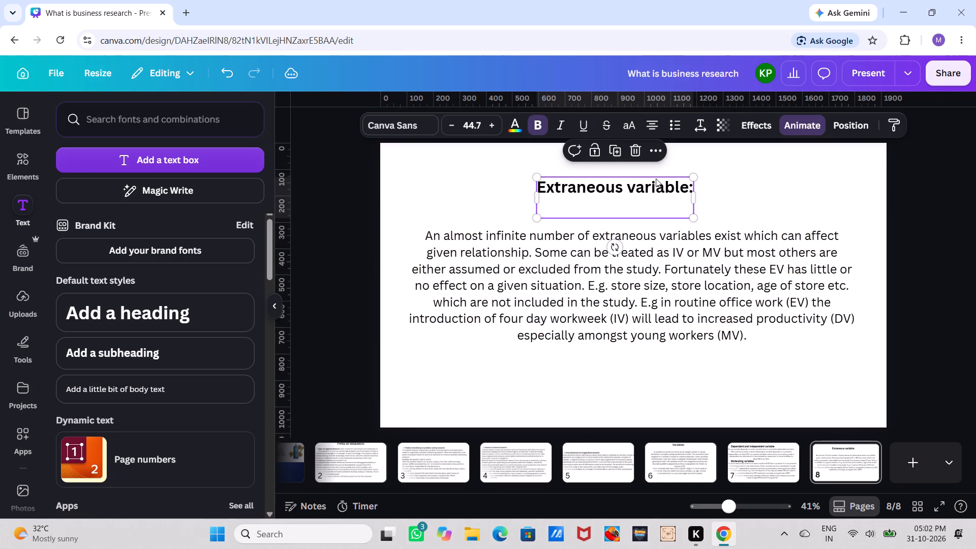
Delete the "Moderating variables" heading from page 7.
{"action": "left_click", "coordinate": [741, 448]}
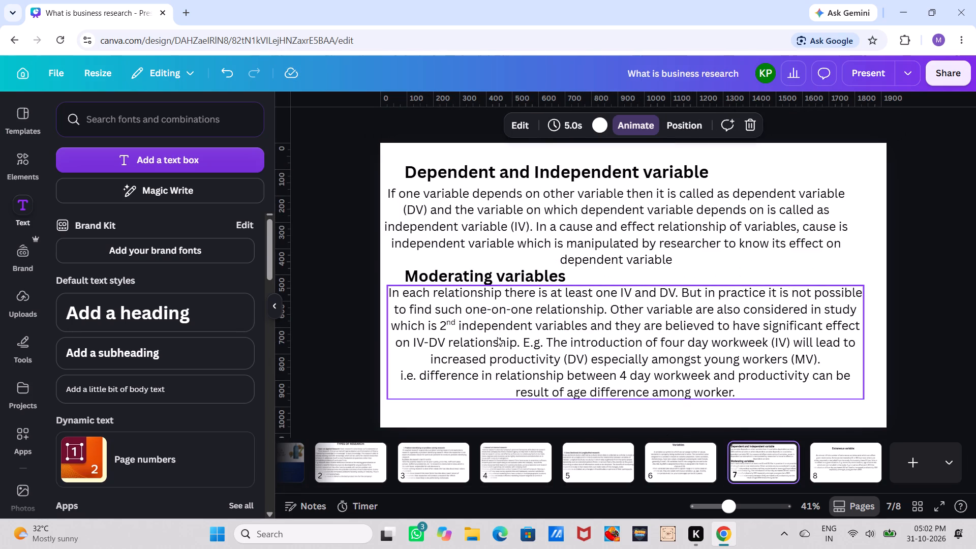
{"action": "left_click_drag", "start_coordinate": [404, 275], "coordinate": [419, 279]}
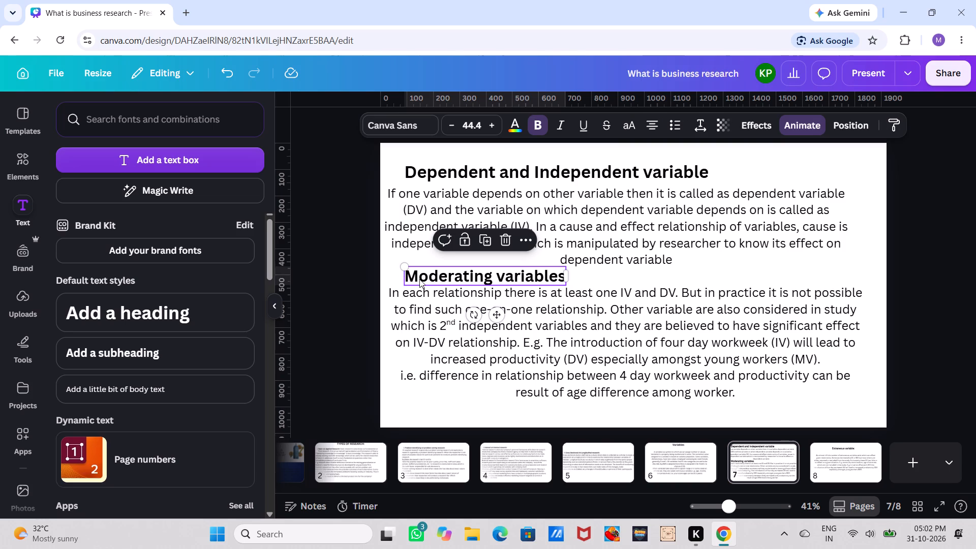
{"action": "left_click_drag", "start_coordinate": [419, 279], "coordinate": [420, 279]}
{"action": "key", "text": "Delete"}
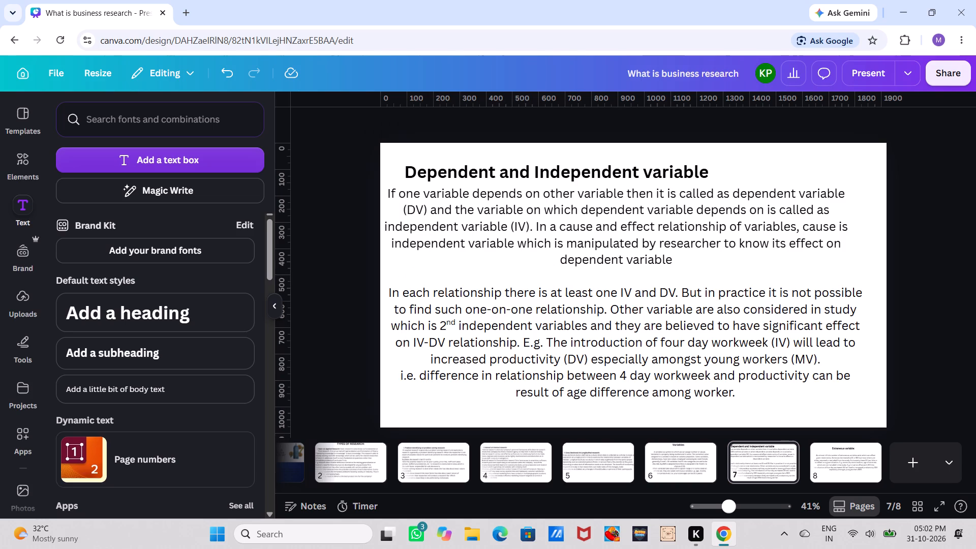
Copy the moderating variables paragraph on page 7, from "n each relationship" through "worker", and remove it from that page.
{"action": "left_click", "coordinate": [390, 289]}
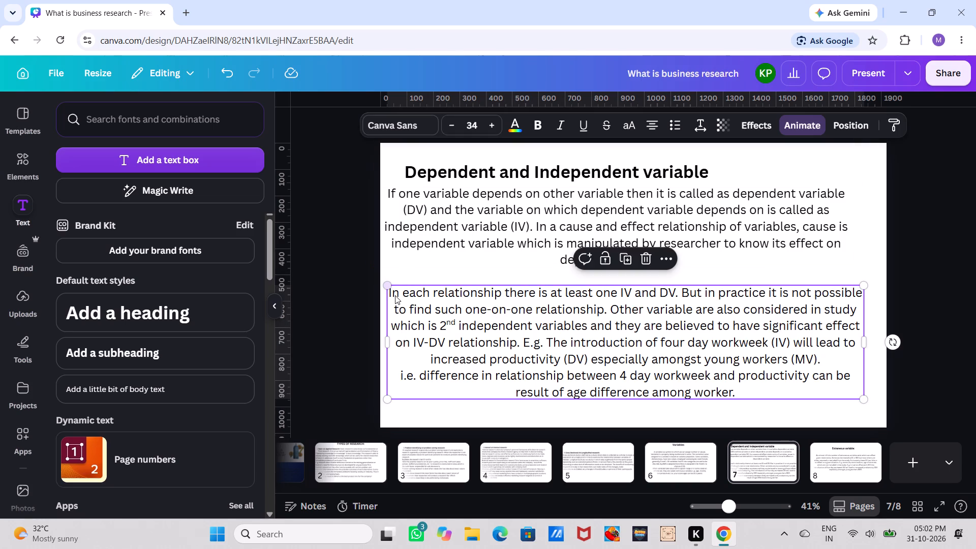
{"action": "left_click_drag", "start_coordinate": [393, 293], "coordinate": [399, 293]}
{"action": "left_click", "coordinate": [399, 293]}
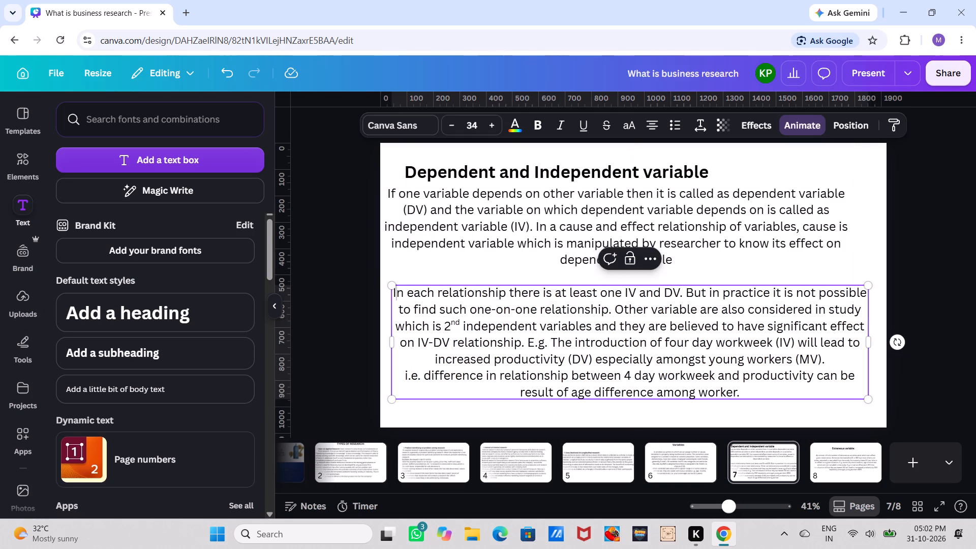
{"action": "double_click", "coordinate": [399, 293]}
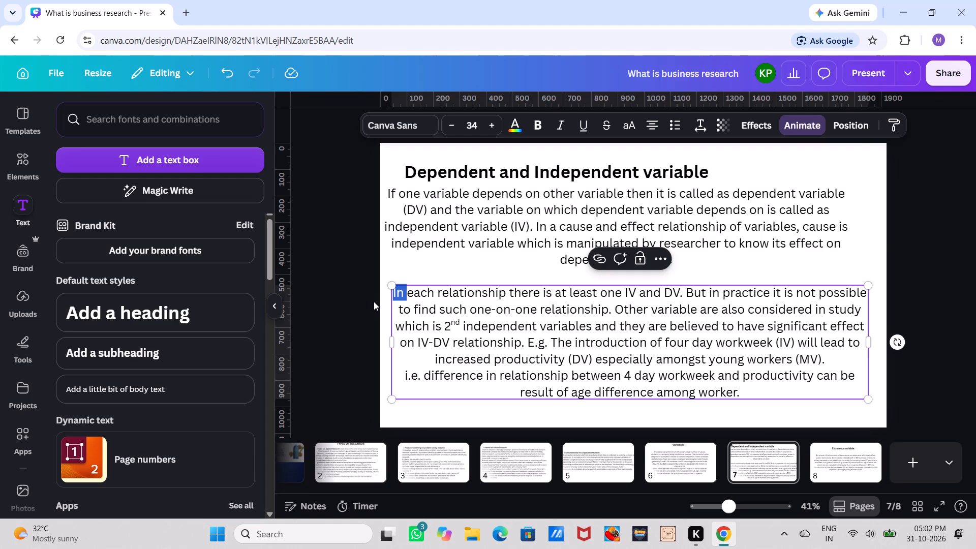
{"action": "left_click_drag", "start_coordinate": [374, 301], "coordinate": [402, 298]}
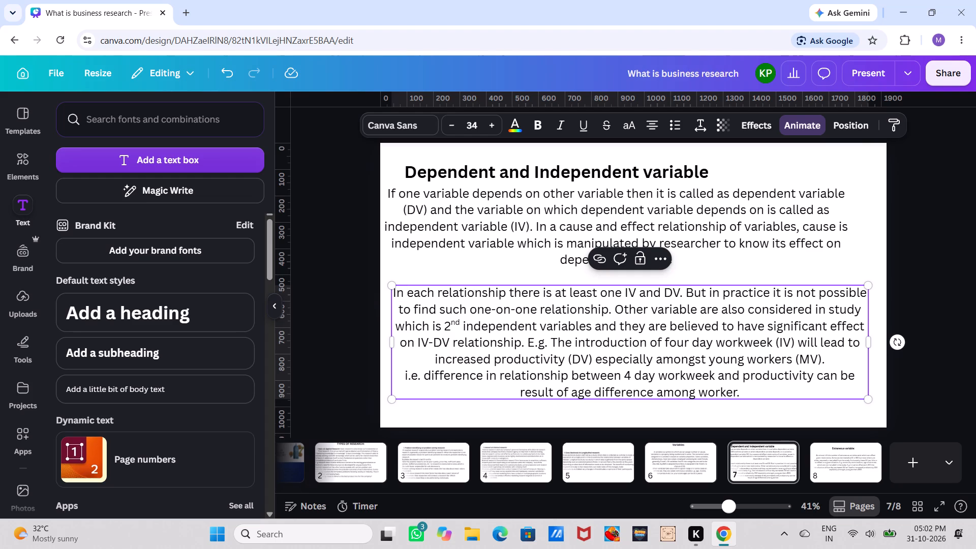
{"action": "left_click_drag", "start_coordinate": [396, 294], "coordinate": [687, 391]}
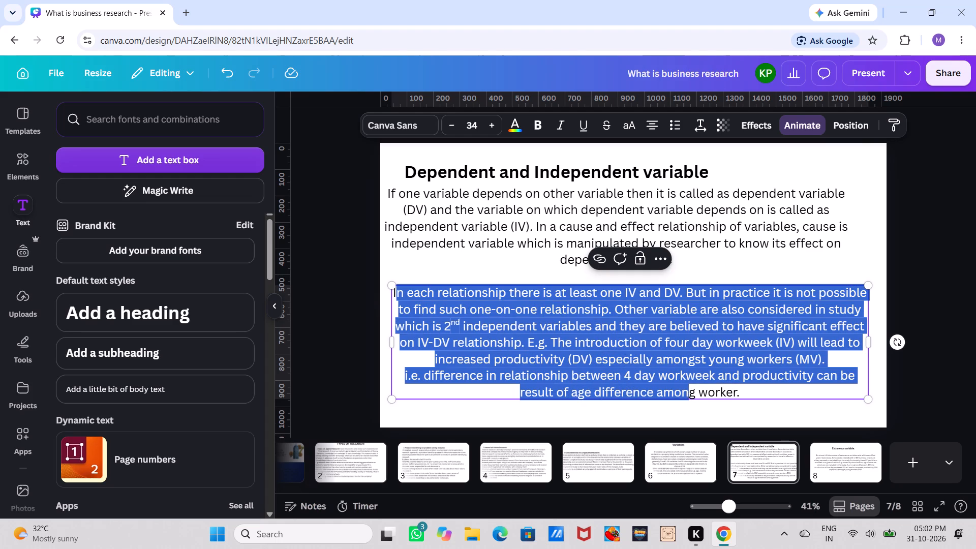
{"action": "left_click_drag", "start_coordinate": [687, 391], "coordinate": [766, 390]}
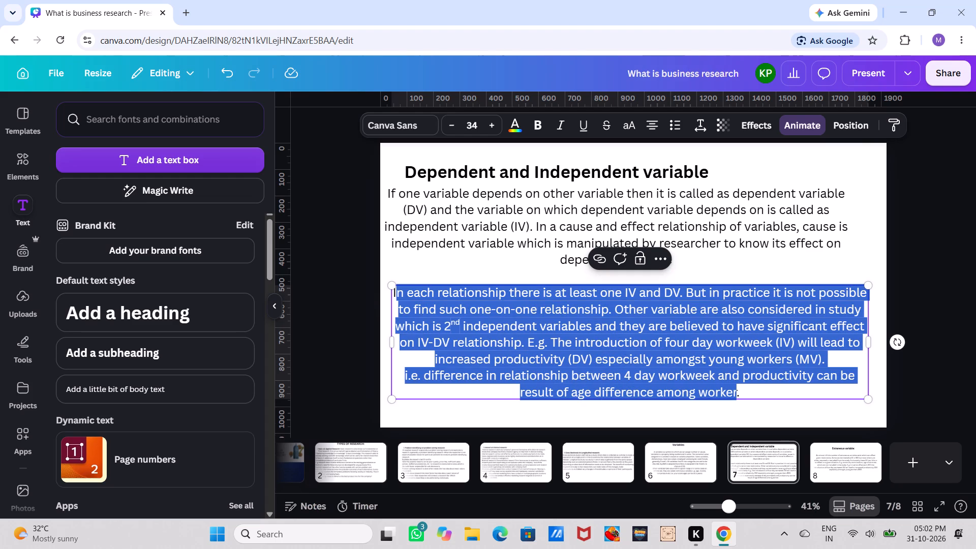
{"action": "key", "text": "ctrl+c"}
{"action": "key", "text": "Delete"}
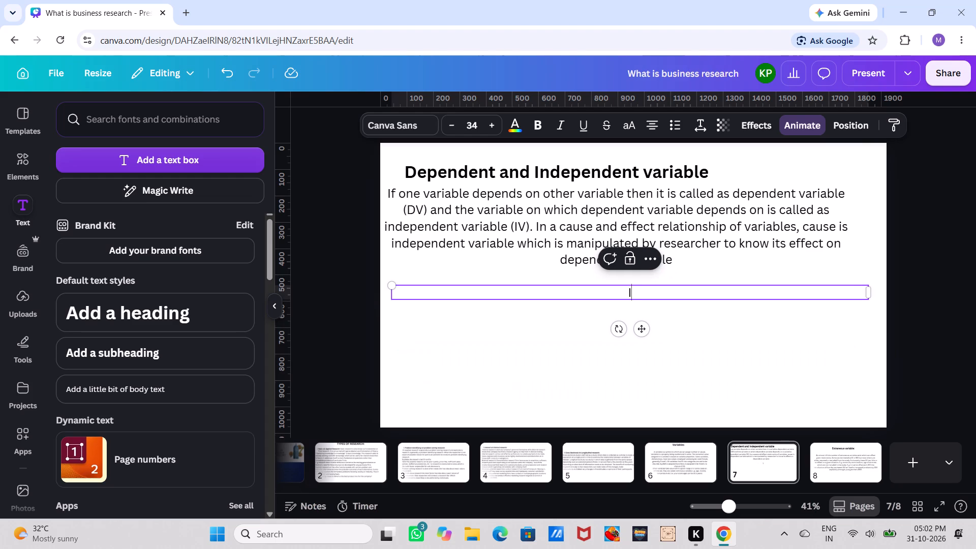
Move the remaining page 7 paragraph down to mid-page and place the "Dependent and Independent variable" heading roughly centred above it.
{"action": "left_click_drag", "start_coordinate": [684, 194], "coordinate": [695, 257]}
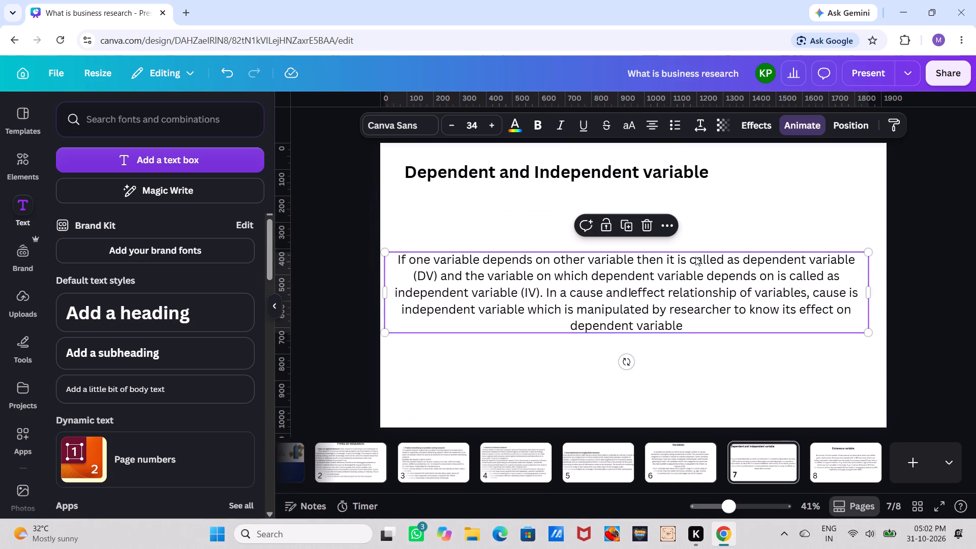
{"action": "left_click_drag", "start_coordinate": [653, 172], "coordinate": [708, 202]}
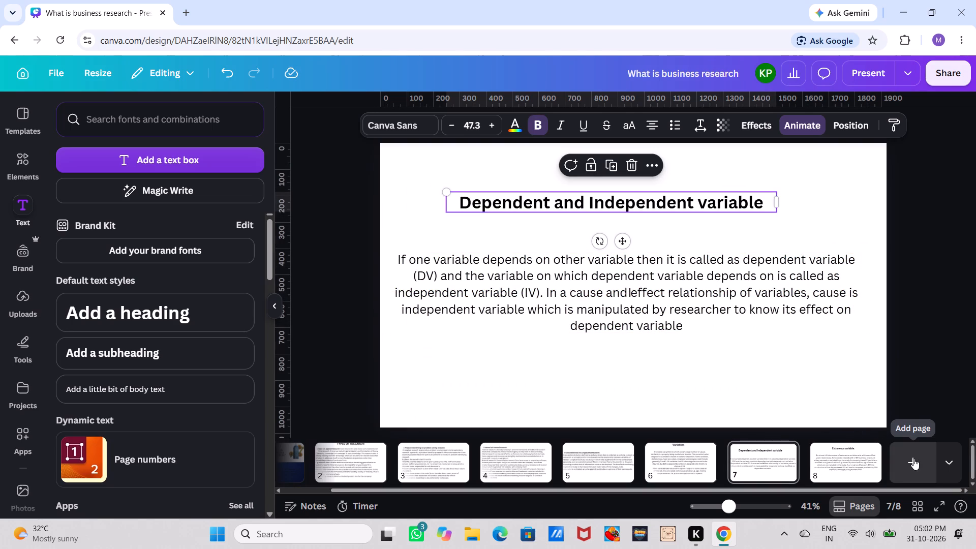
Add page 9 after page 8 with the subheading "Moderating variables:" placed roughly centred in its upper part.
{"action": "left_click", "coordinate": [913, 456]}
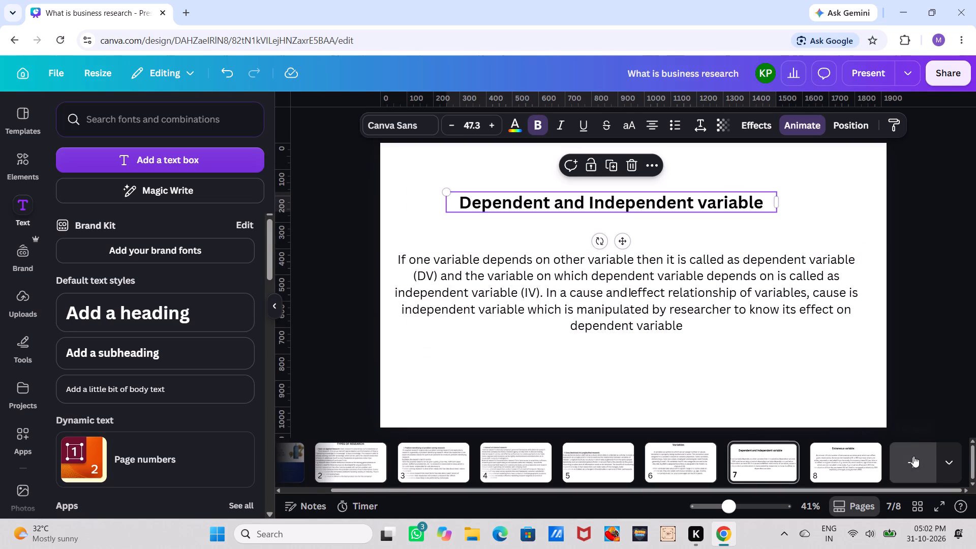
{"action": "left_click", "coordinate": [228, 352]}
{"action": "key", "text": "Delete"}
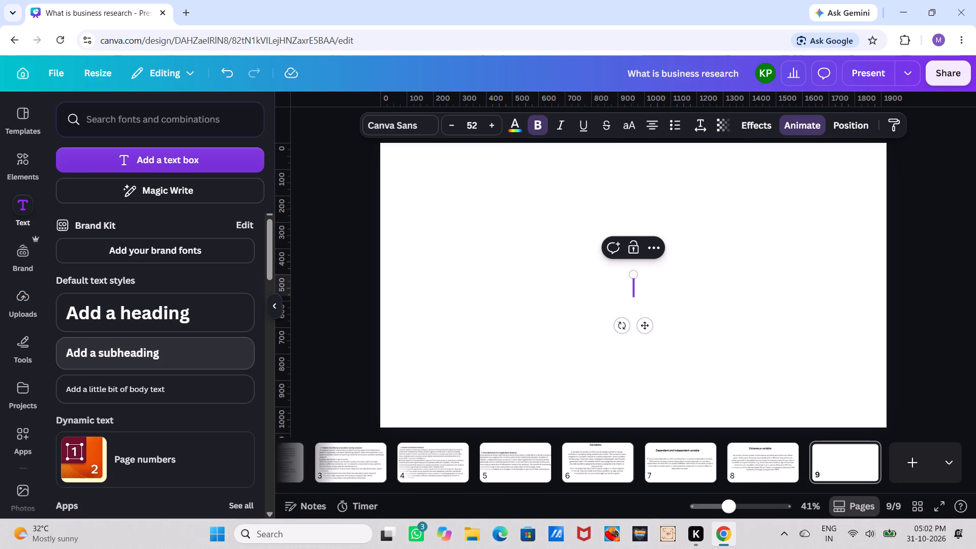
{"action": "type", "text": "Moderating var"}
{"action": "type", "text": "iables"}
{"action": "key", "text": "shift+colon"}
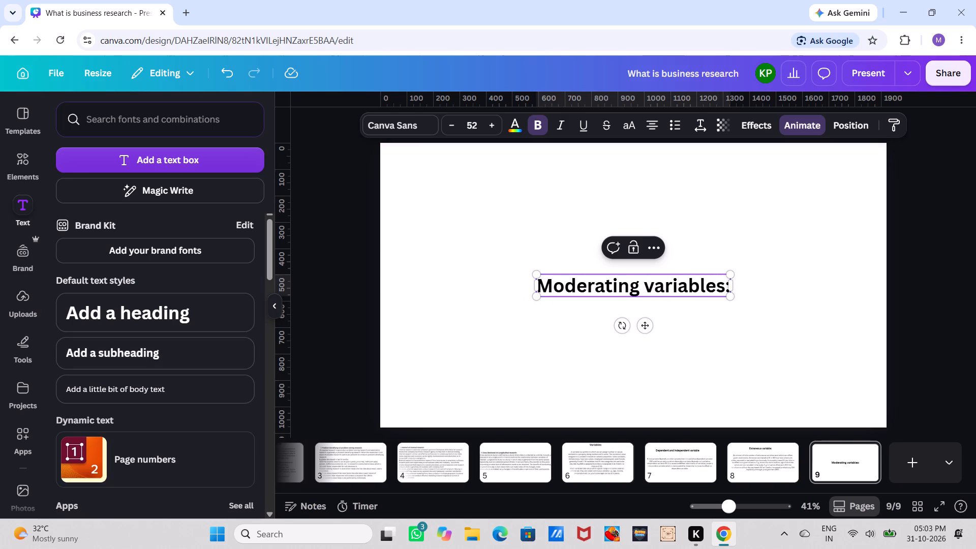
{"action": "left_click", "coordinate": [619, 299]}
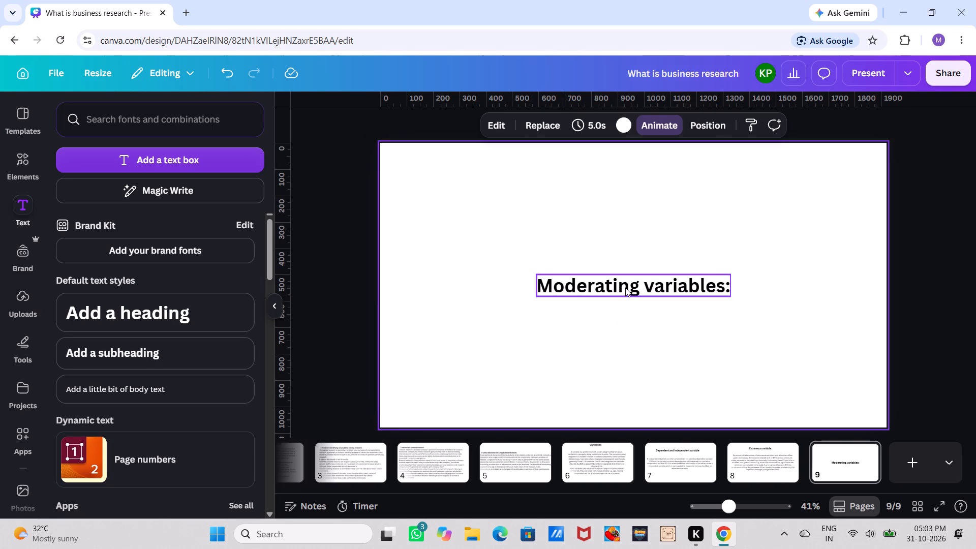
{"action": "left_click_drag", "start_coordinate": [625, 288], "coordinate": [618, 202]}
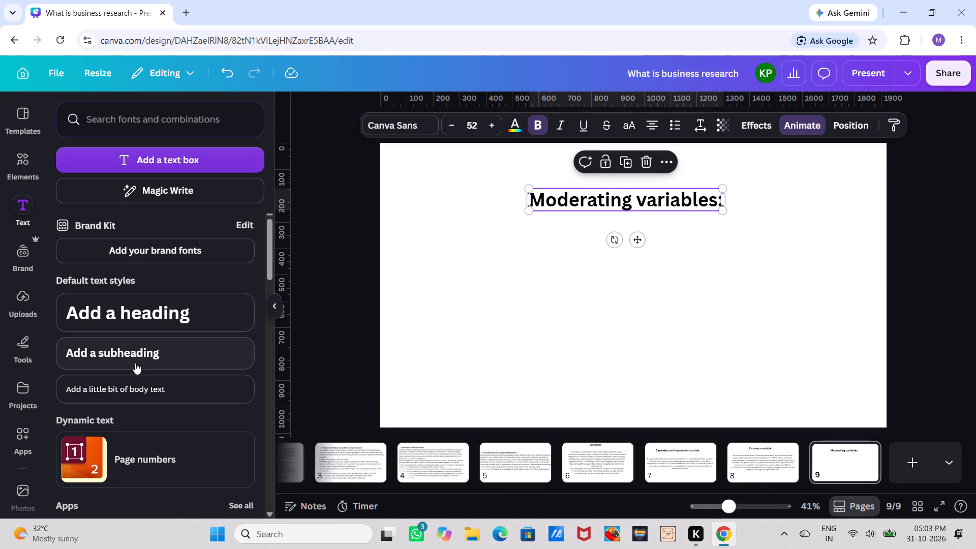
Add body text on page 9 containing the copied moderating variables paragraph, and restore the missing "I" at its start.
{"action": "left_click", "coordinate": [130, 381]}
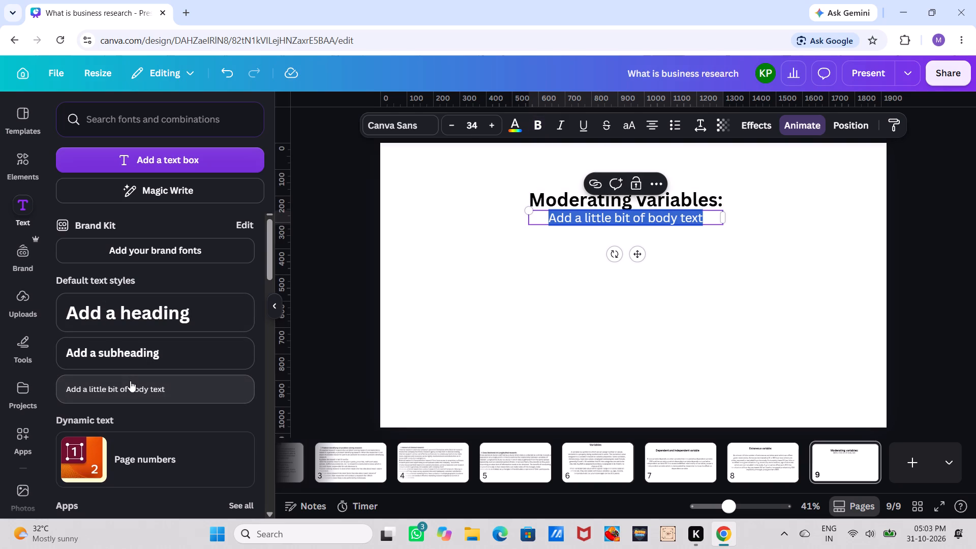
{"action": "key", "text": "ctrl+v"}
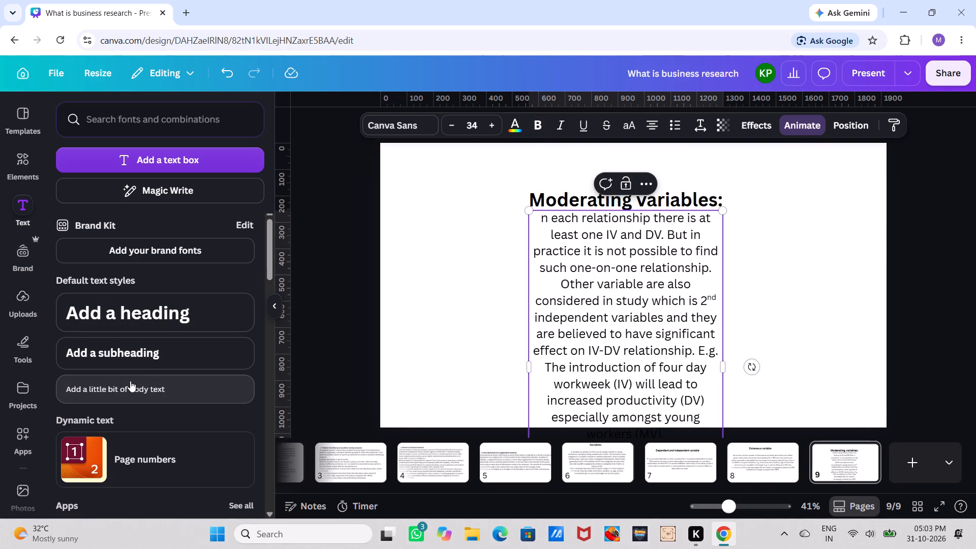
{"action": "left_click", "coordinate": [537, 224]}
{"action": "key", "text": "shift+i"}
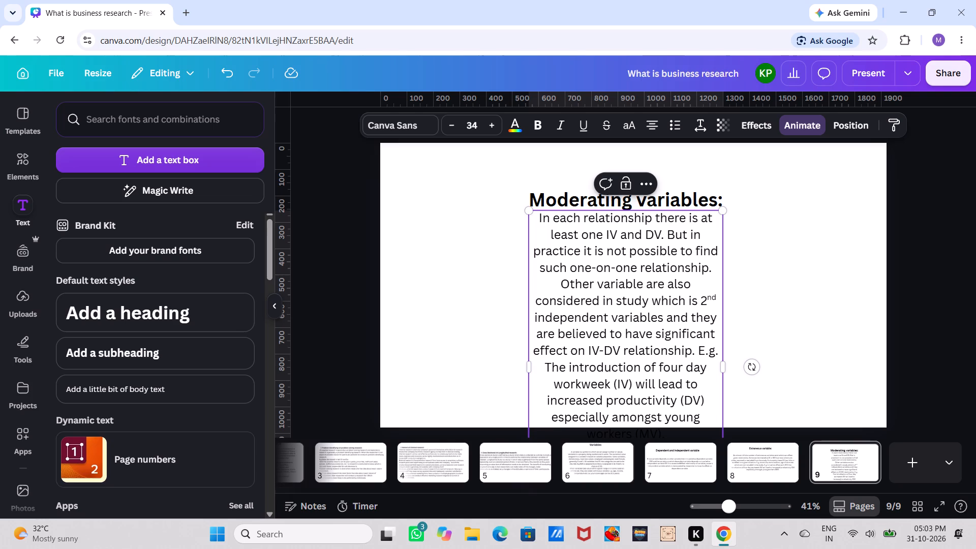
Widen the page 9 body text box on both sides so its lines span most of the page width.
{"action": "left_click", "coordinate": [722, 367]}
{"action": "left_click_drag", "start_coordinate": [726, 371], "coordinate": [843, 331]}
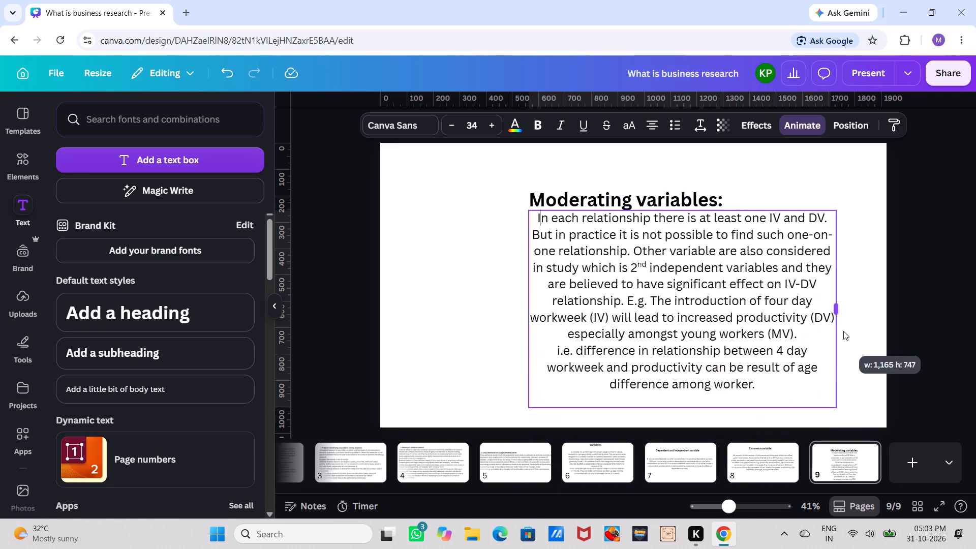
{"action": "left_click_drag", "start_coordinate": [843, 331], "coordinate": [864, 321]}
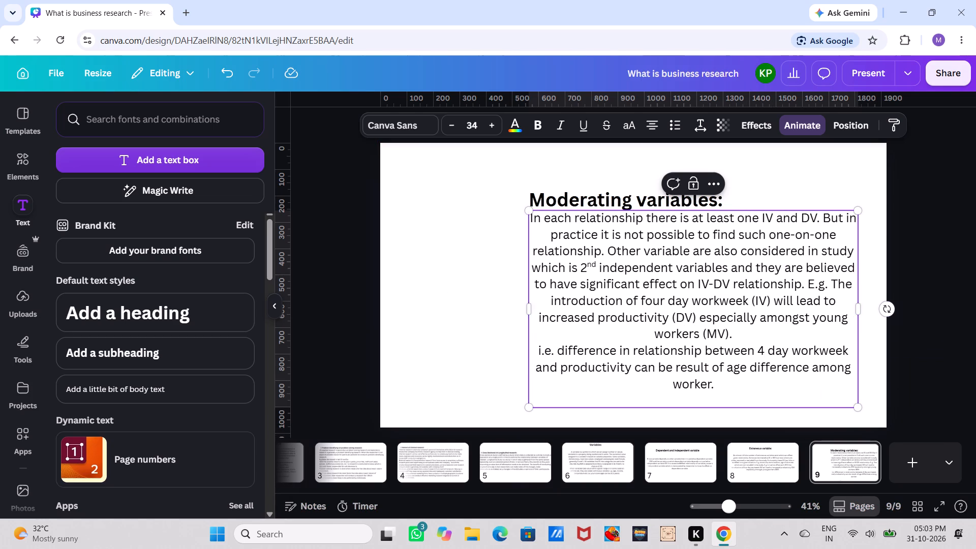
{"action": "left_click_drag", "start_coordinate": [525, 307], "coordinate": [409, 315]}
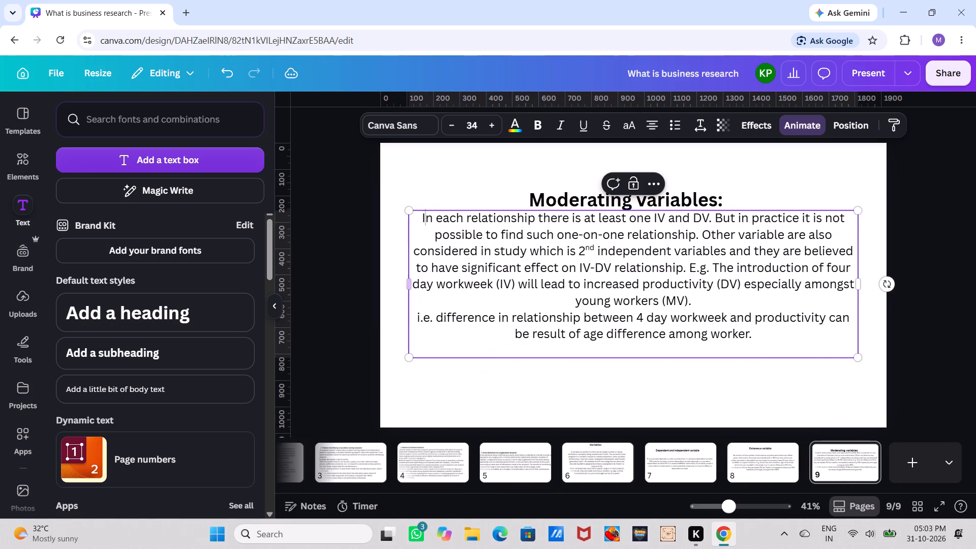
Move the page 9 body text down slightly to leave a gap below the "Moderating variables:" heading.
{"action": "left_click_drag", "start_coordinate": [665, 358], "coordinate": [658, 332]}
{"action": "left_click_drag", "start_coordinate": [658, 332], "coordinate": [664, 364]}
{"action": "left_click_drag", "start_coordinate": [649, 294], "coordinate": [656, 317]}
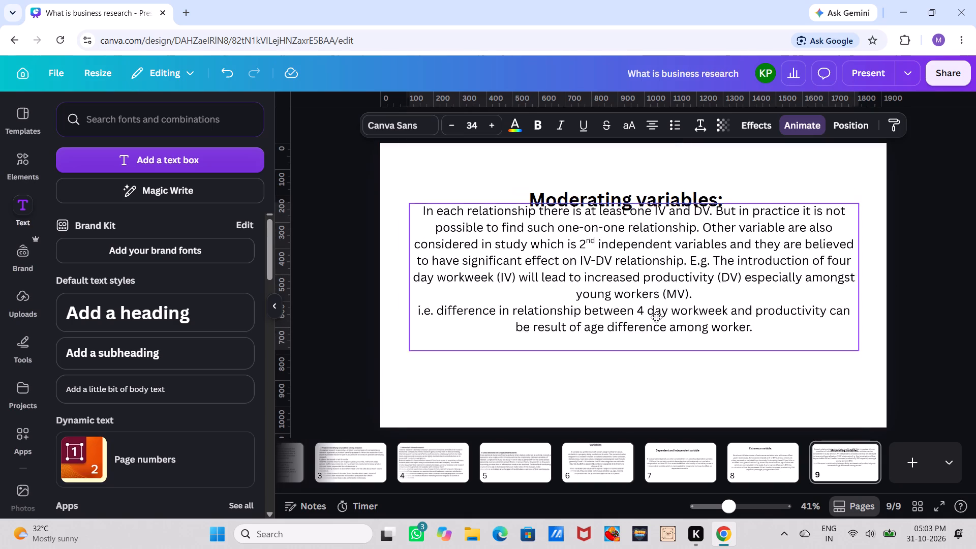
{"action": "left_click_drag", "start_coordinate": [656, 317], "coordinate": [656, 341]}
{"action": "left_click", "coordinate": [903, 329]}
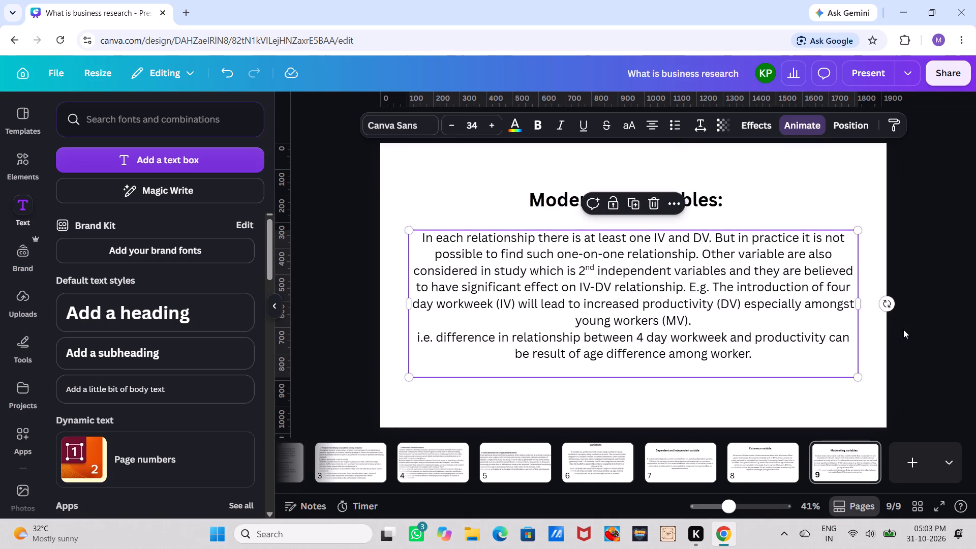